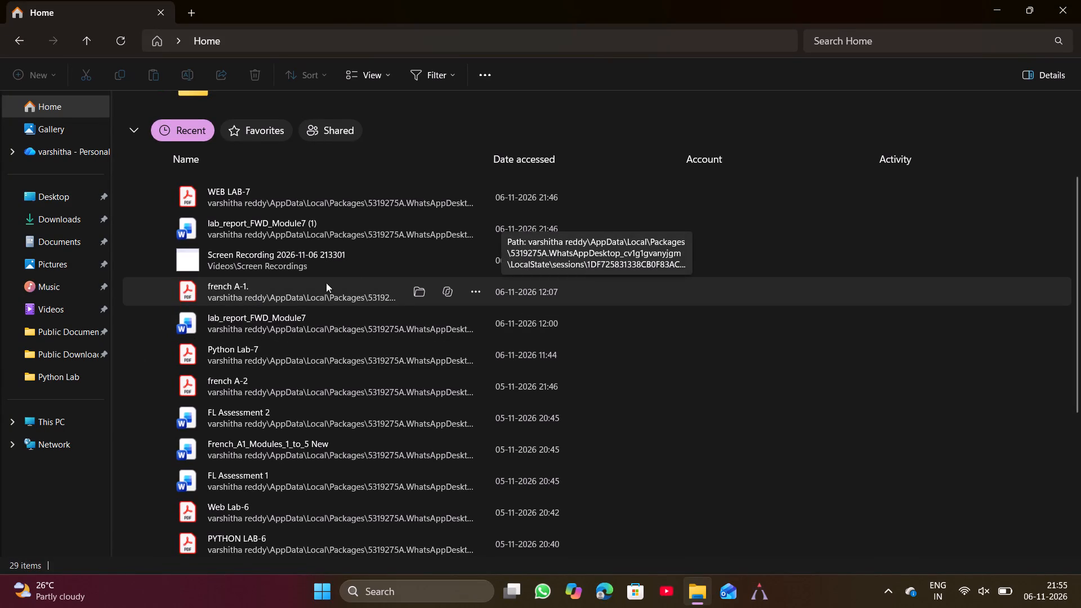
# Open the french A-1. PDF in Word for this time only and maximize the document window.
pyautogui.click(470, 292)
pyautogui.click(550, 209)
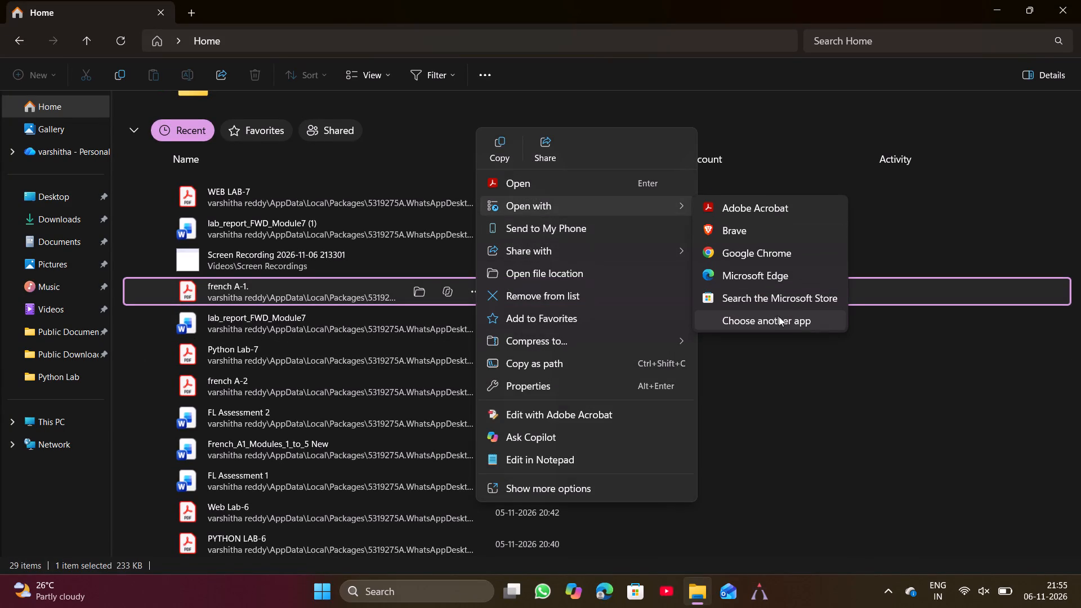
pyautogui.click(777, 318)
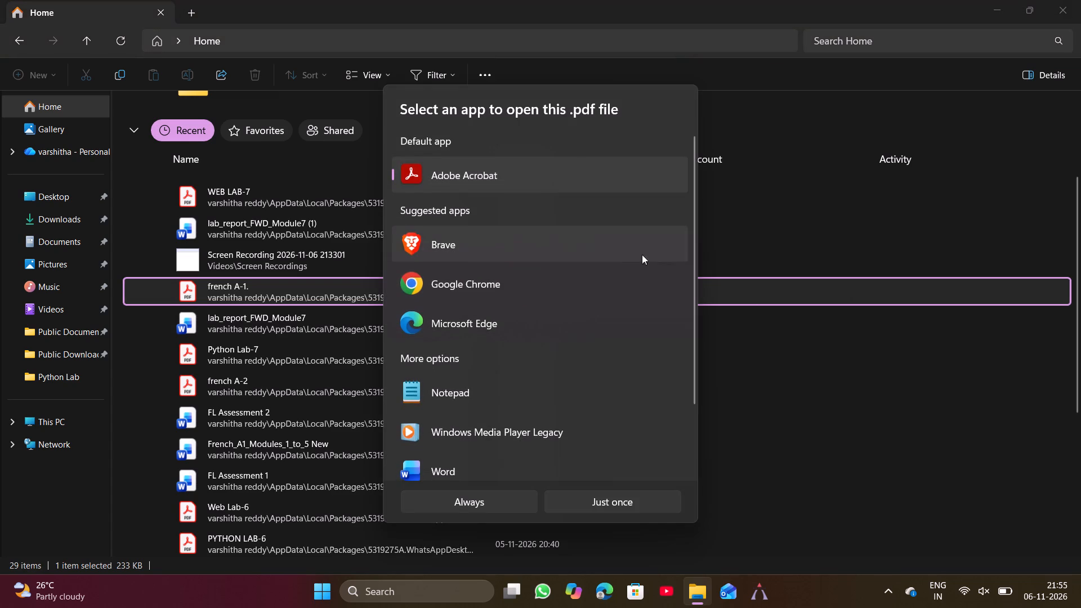
pyautogui.click(557, 480)
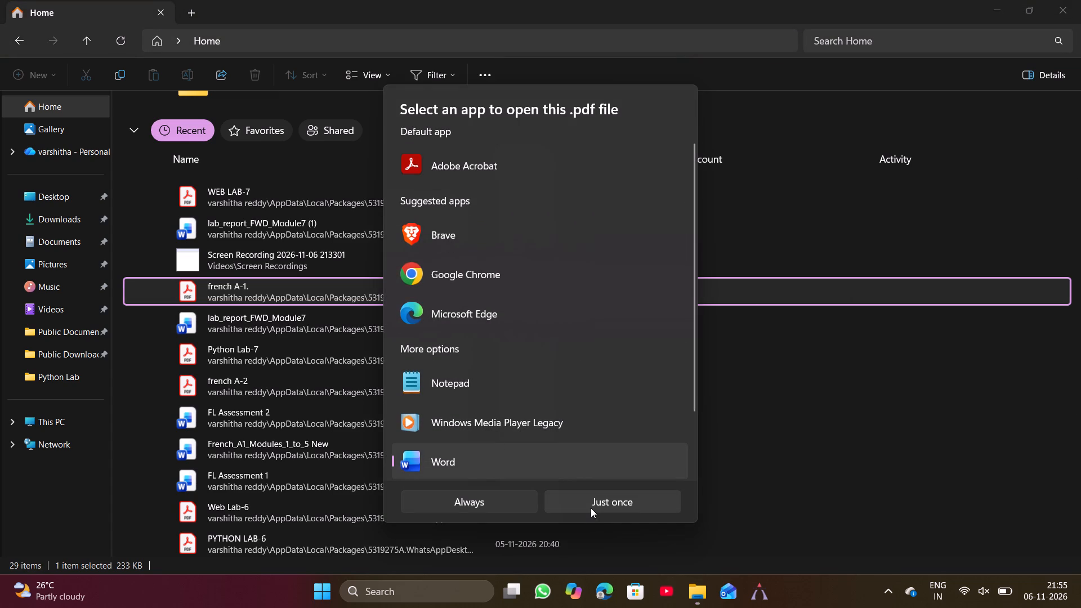
pyautogui.click(591, 508)
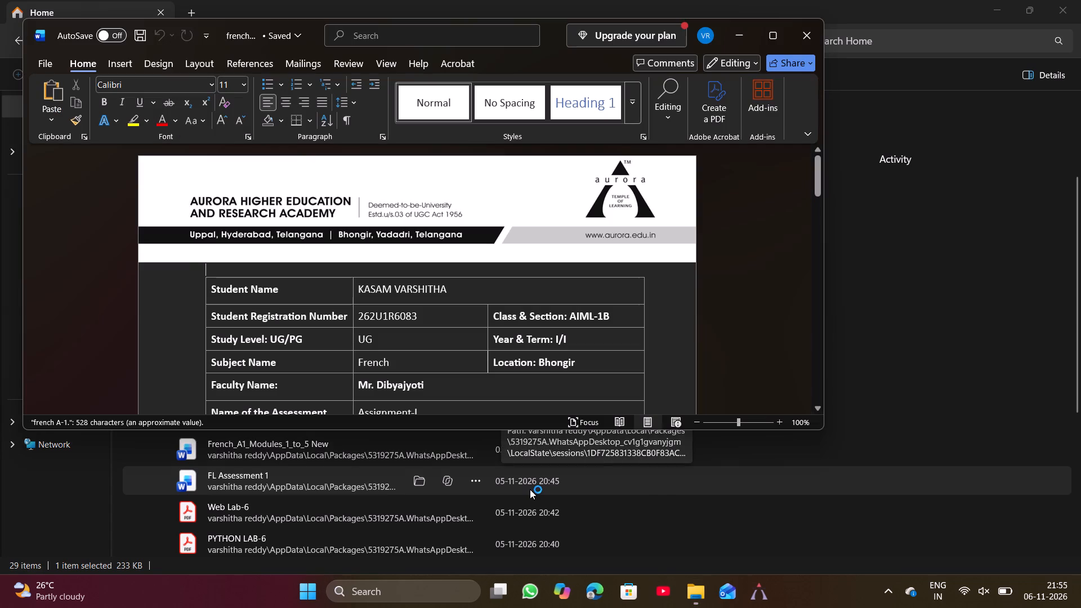
pyautogui.click(770, 45)
# Remove the leading spaces before sentence 3, "Tu as une table.", in the avoir sentence list.
pyautogui.scroll(-2, 567, 328)
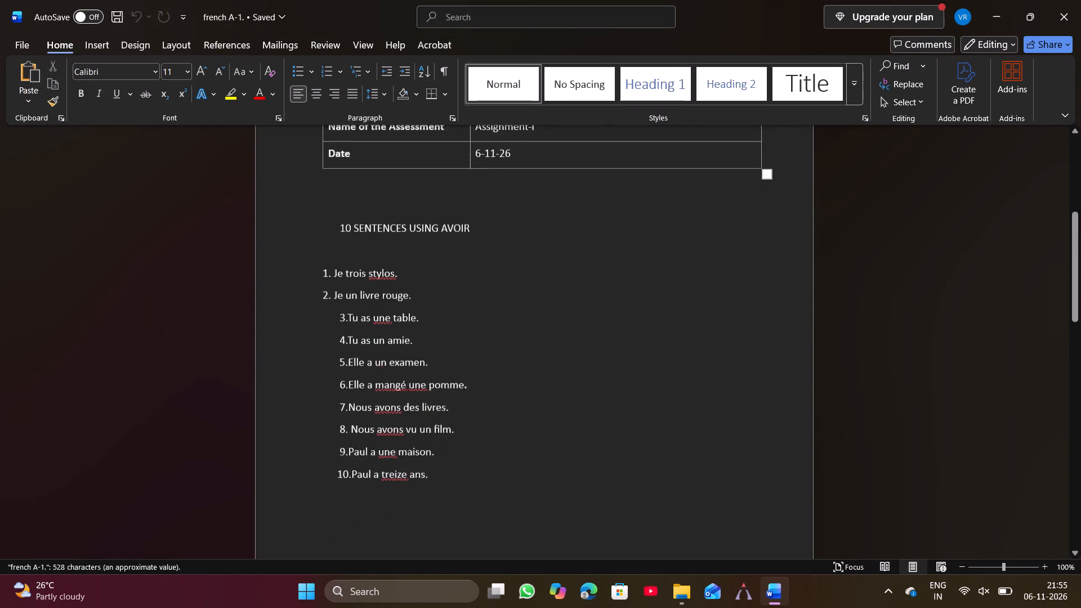
pyautogui.scroll(-1, 567, 328)
pyautogui.scroll(1, 567, 328)
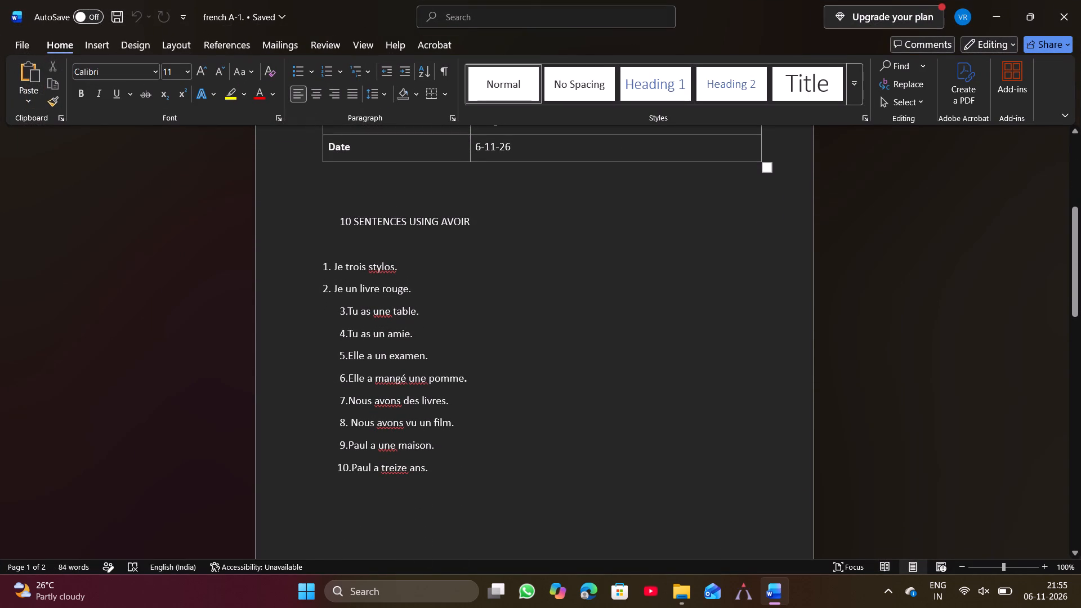
pyautogui.click(341, 312)
pyautogui.press('BackSpace')
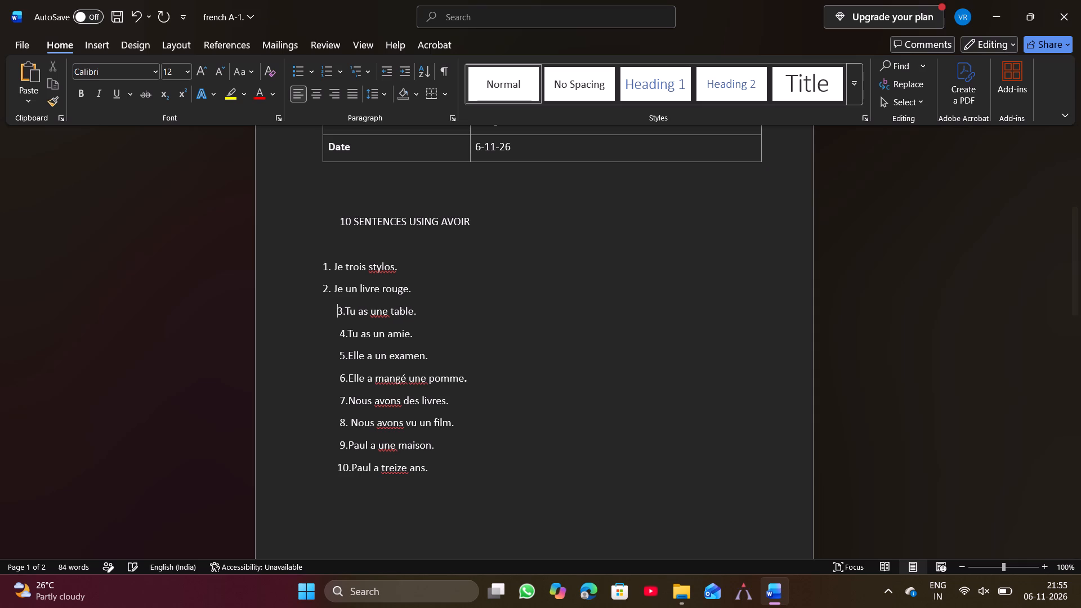
pyautogui.press('BackSpace')
pyautogui.press('BackSpace')
pyautogui.press('BackSpace')
pyautogui.press('BackSpace')
pyautogui.press('BackSpace')
pyautogui.press('BackSpace')
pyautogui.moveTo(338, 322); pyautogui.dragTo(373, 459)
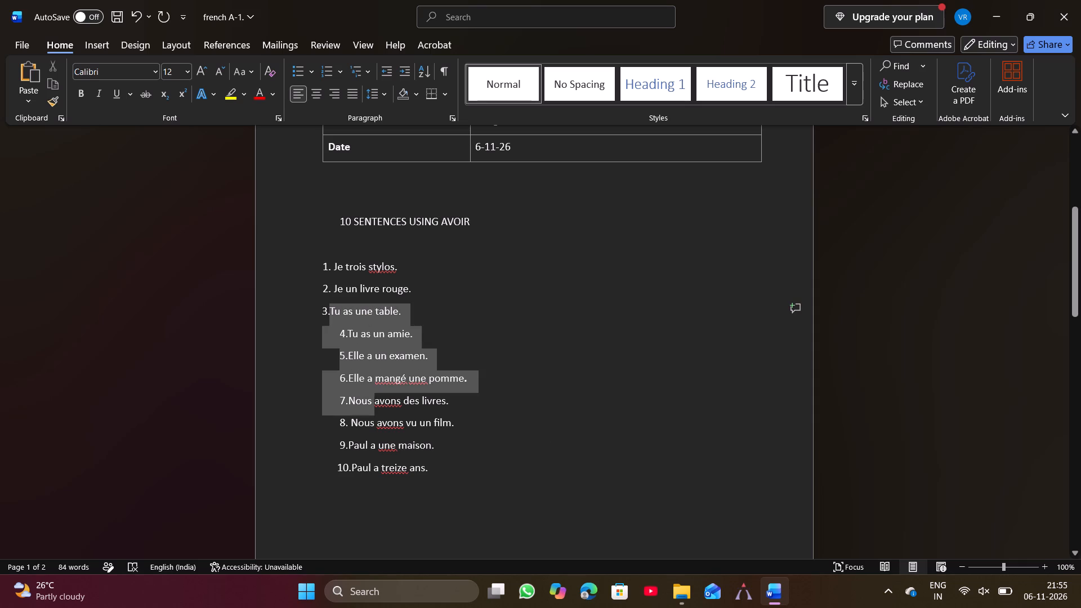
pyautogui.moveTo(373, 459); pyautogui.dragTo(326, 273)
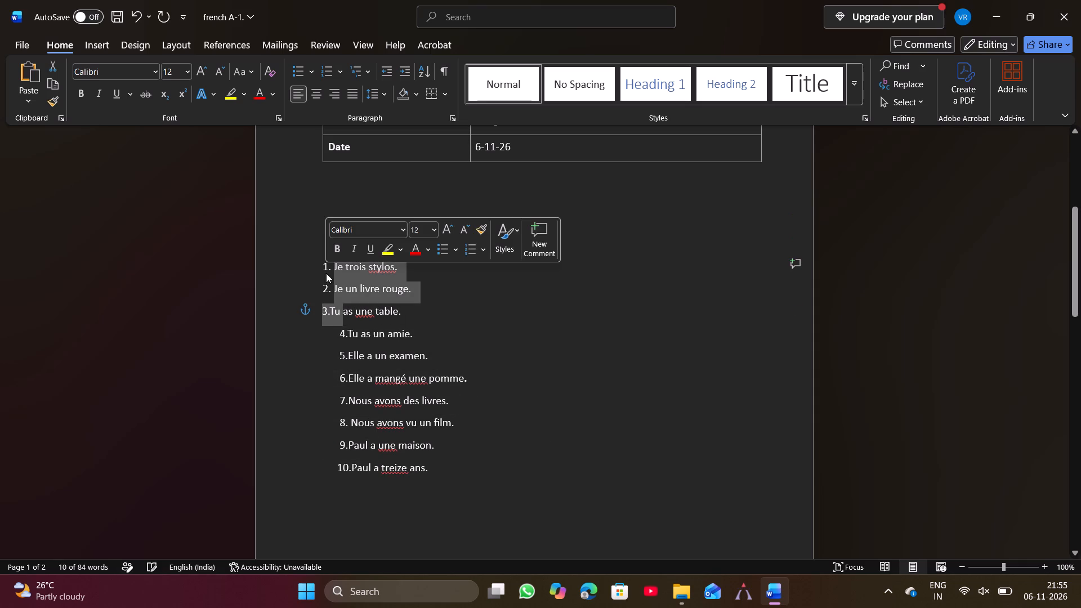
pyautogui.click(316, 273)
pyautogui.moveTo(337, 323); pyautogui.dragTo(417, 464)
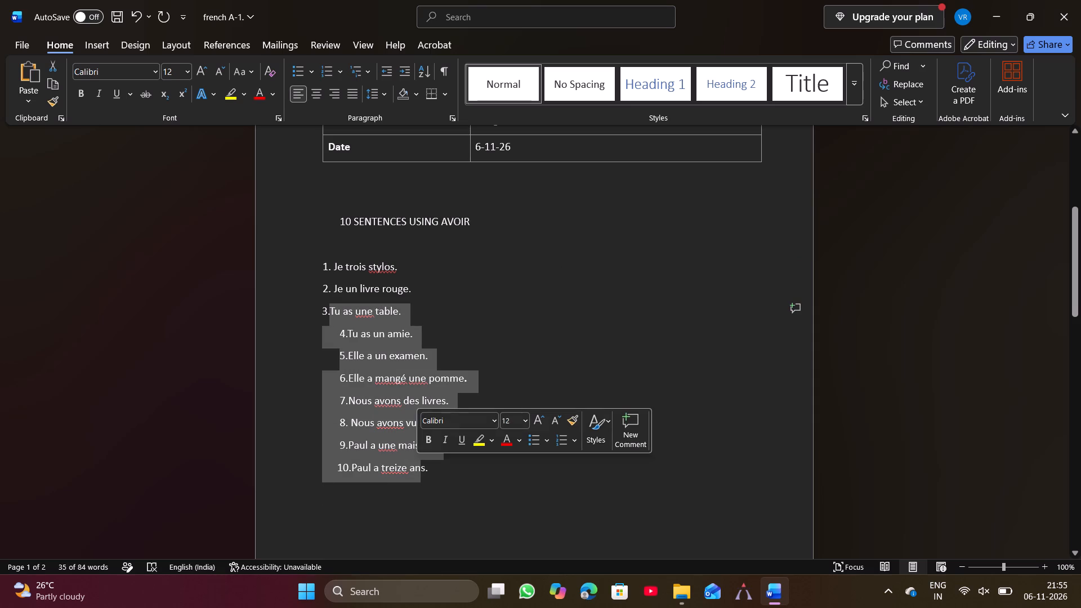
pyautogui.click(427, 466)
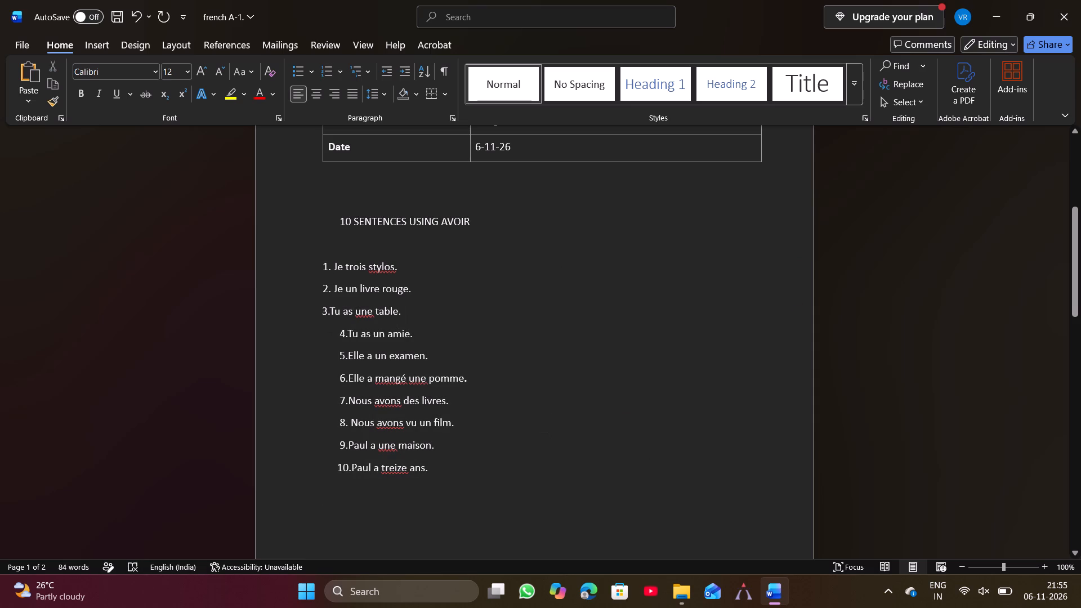
# Remove the leading spaces before sentences 4 and 5, "Tu as un amie." and "Elle a un examen.".
pyautogui.click(340, 336)
pyautogui.press('BackSpace')
pyautogui.press('BackSpace')
pyautogui.press('BackSpace')
pyautogui.press('BackSpace')
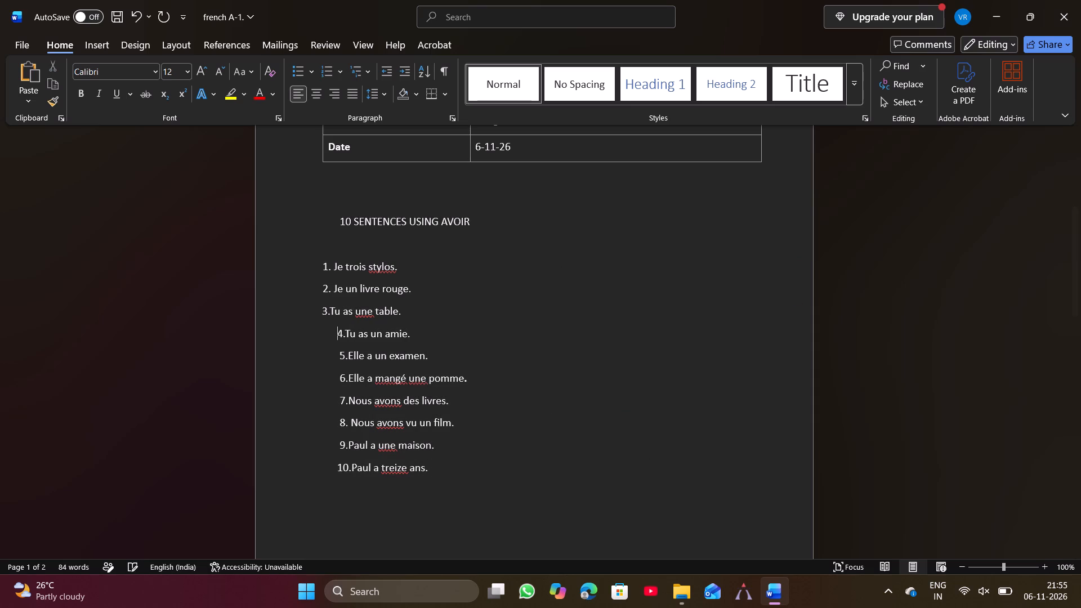
pyautogui.press('BackSpace')
pyautogui.press('BackSpace')
pyautogui.press('BackSpace')
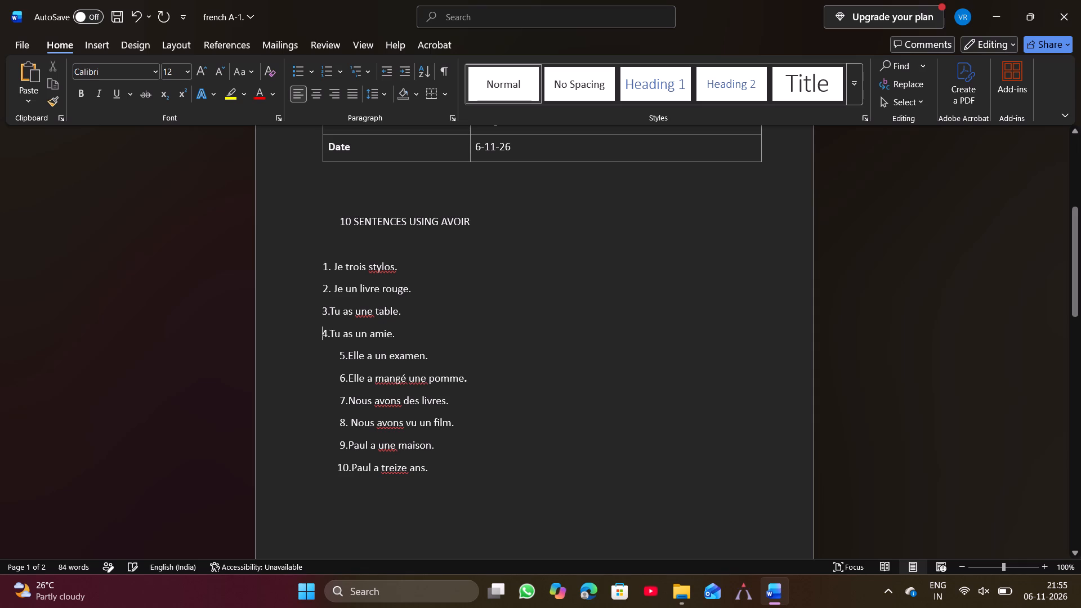
pyautogui.click(341, 352)
pyautogui.press('BackSpace')
pyautogui.press('BackSpace')
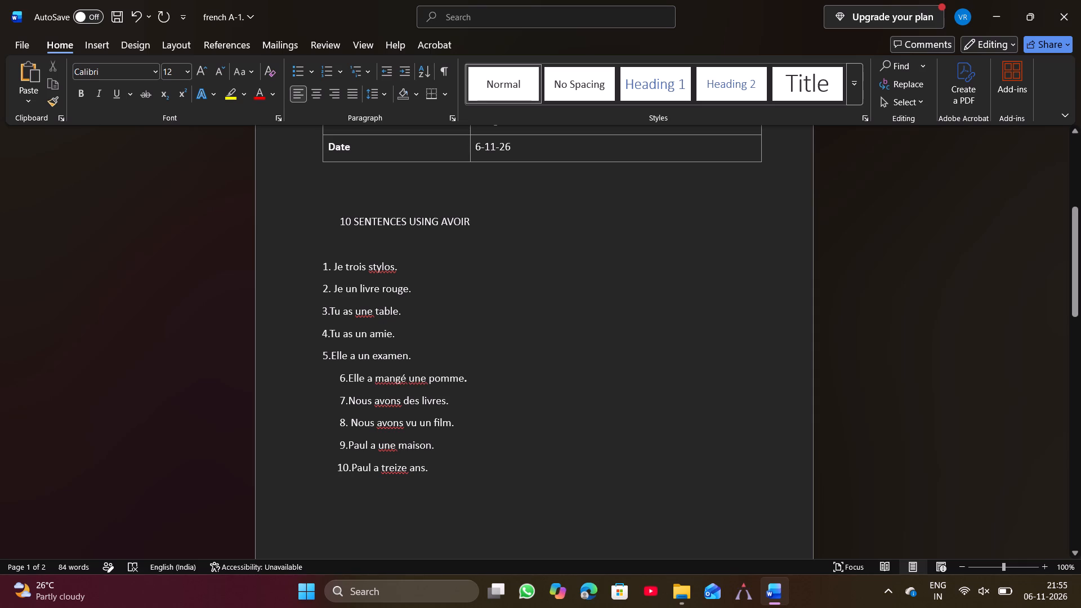
# Indent sentence 5, "Elle a un examen.", with six leading spaces.
pyautogui.press('space')
pyautogui.press('space')
pyautogui.press('space')
pyautogui.press('space')
pyautogui.press('space')
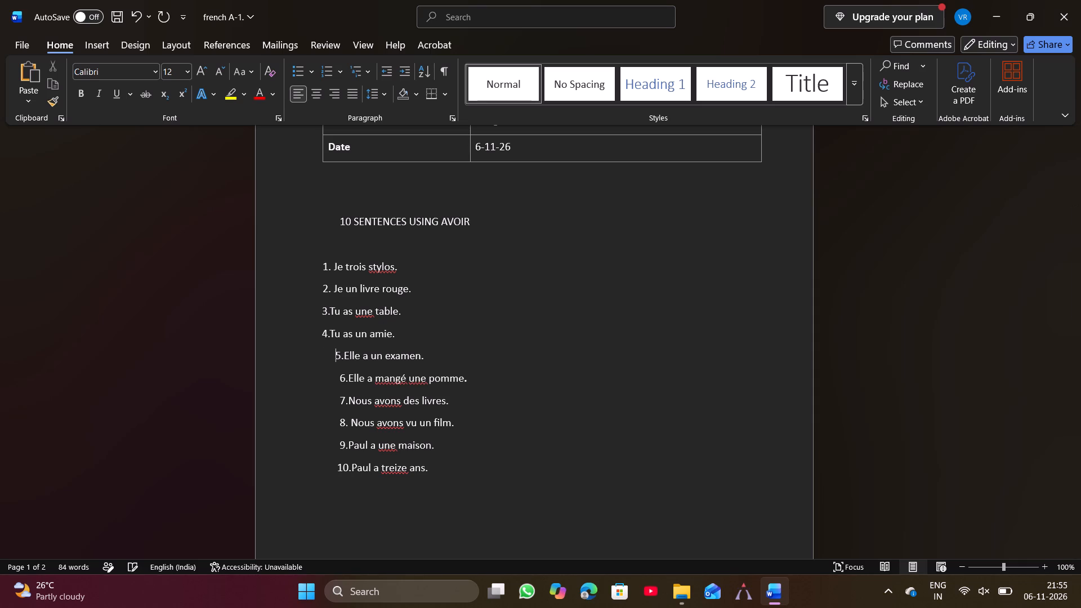
pyautogui.press('space')
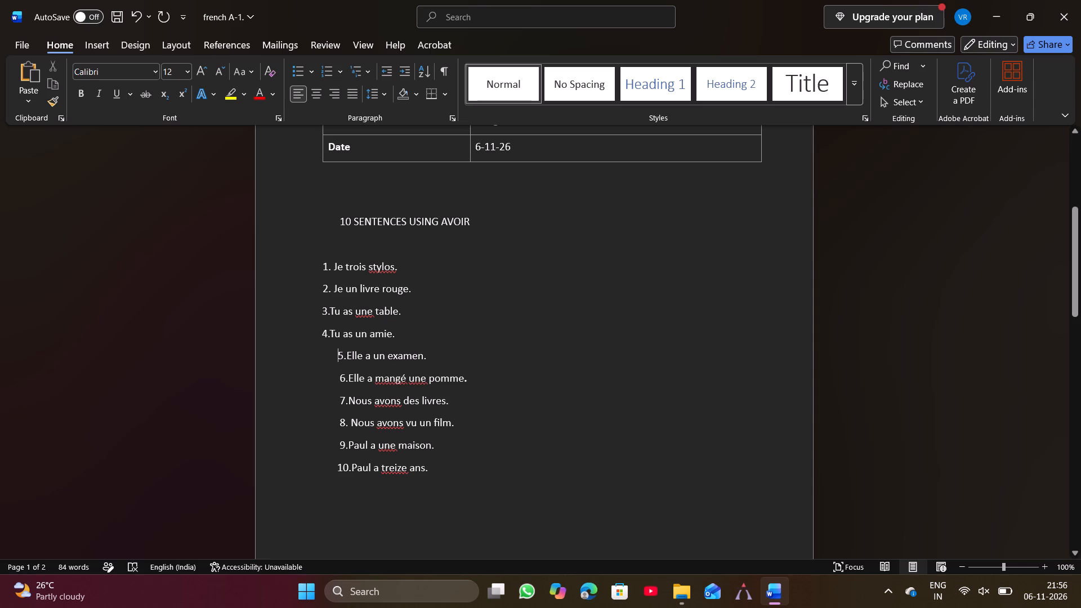
# Indent sentences 4 and 3, "Tu as un amie." and "Tu as une table.", with five leading spaces each.
pyautogui.click(317, 329)
pyautogui.press('space')
pyautogui.press('space')
pyautogui.press('space')
pyautogui.press('space')
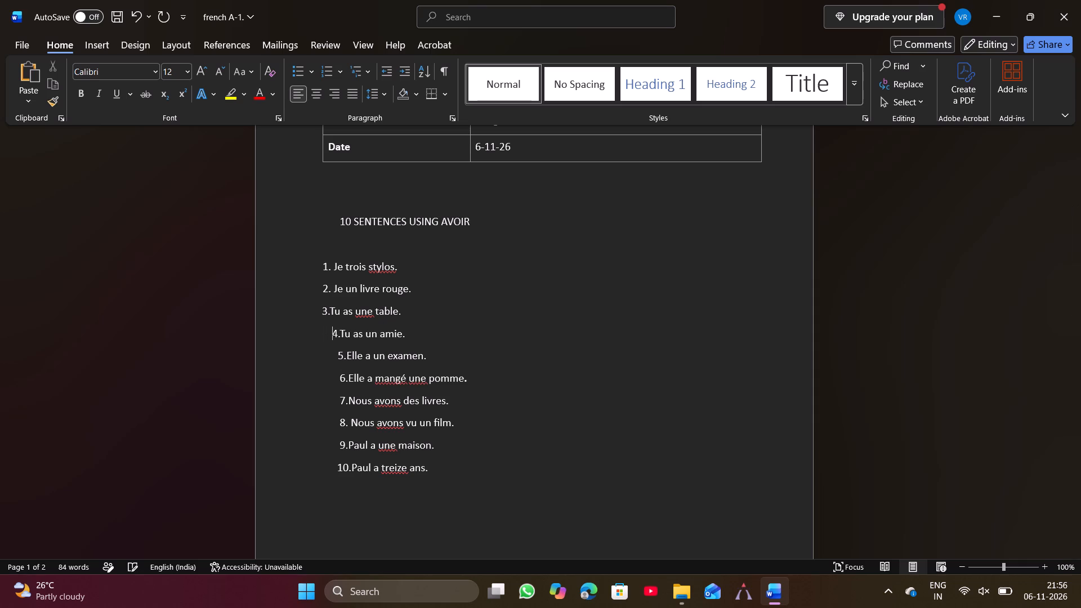
pyautogui.press('space')
pyautogui.click(318, 310)
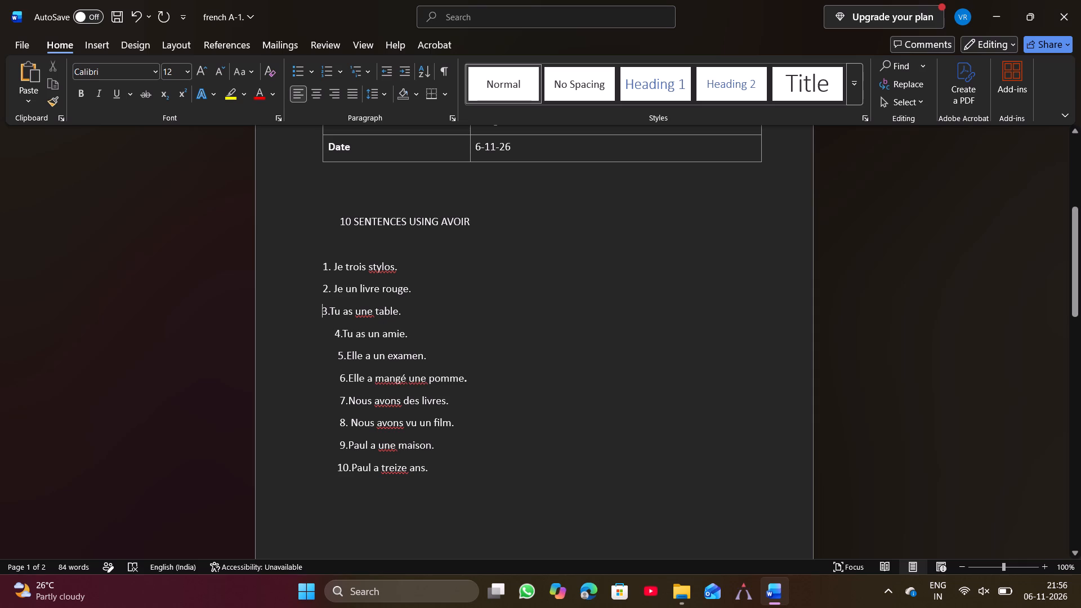
pyautogui.press('space')
pyautogui.press('space')
pyautogui.press('space')
pyautogui.press('space')
pyautogui.press('space')
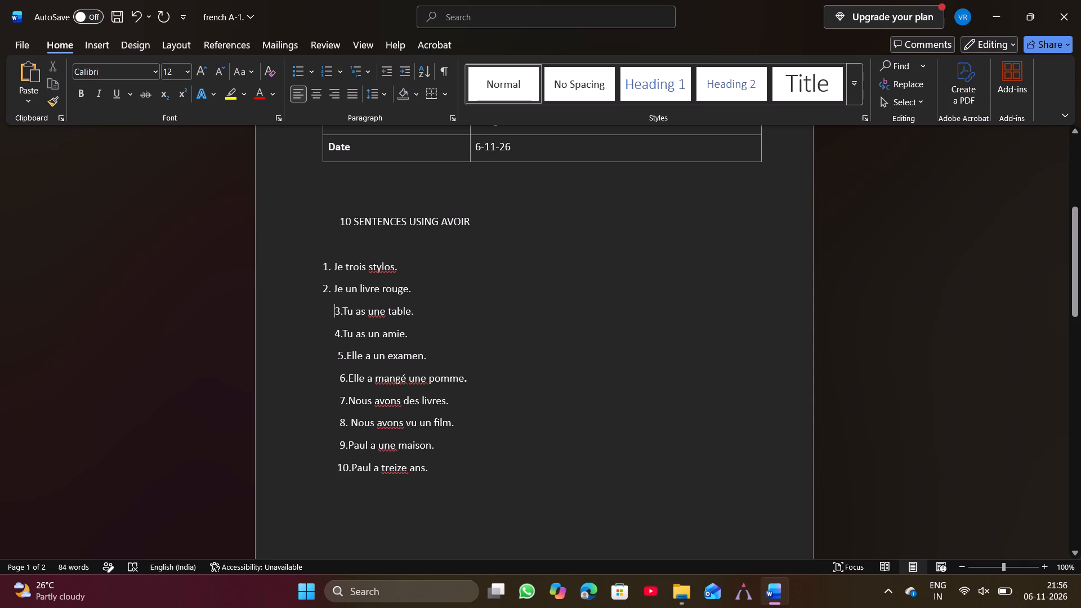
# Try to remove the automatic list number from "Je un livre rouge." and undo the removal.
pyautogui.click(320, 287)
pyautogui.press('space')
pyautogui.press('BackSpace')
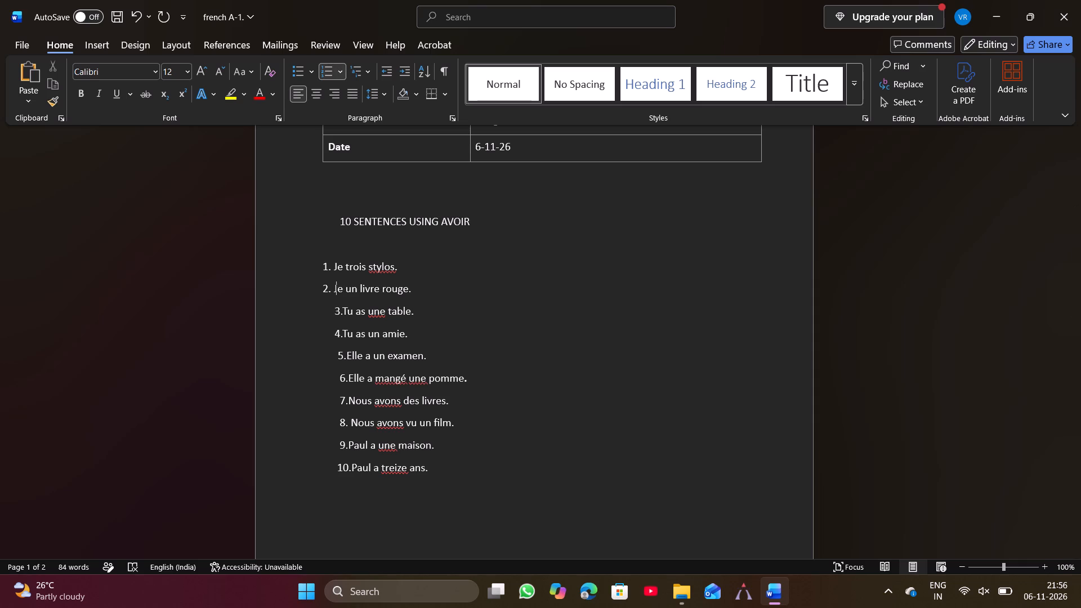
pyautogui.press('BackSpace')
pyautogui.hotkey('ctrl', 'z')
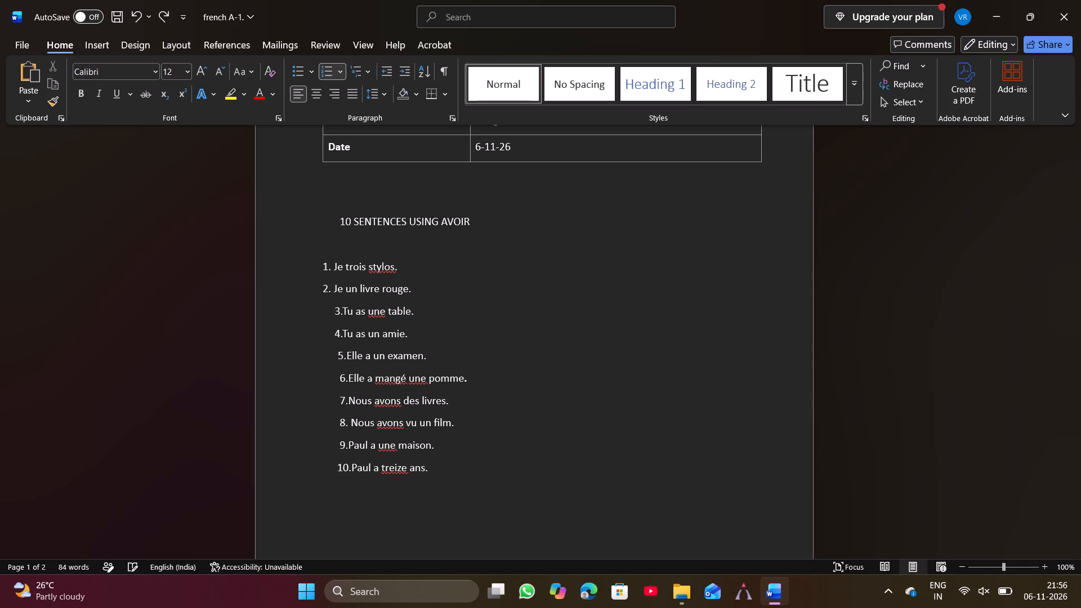
# Remove the automatic list numbers from "Je un livre rouge." and "Je trois stylos.", keeping their text indented.
pyautogui.click(320, 287)
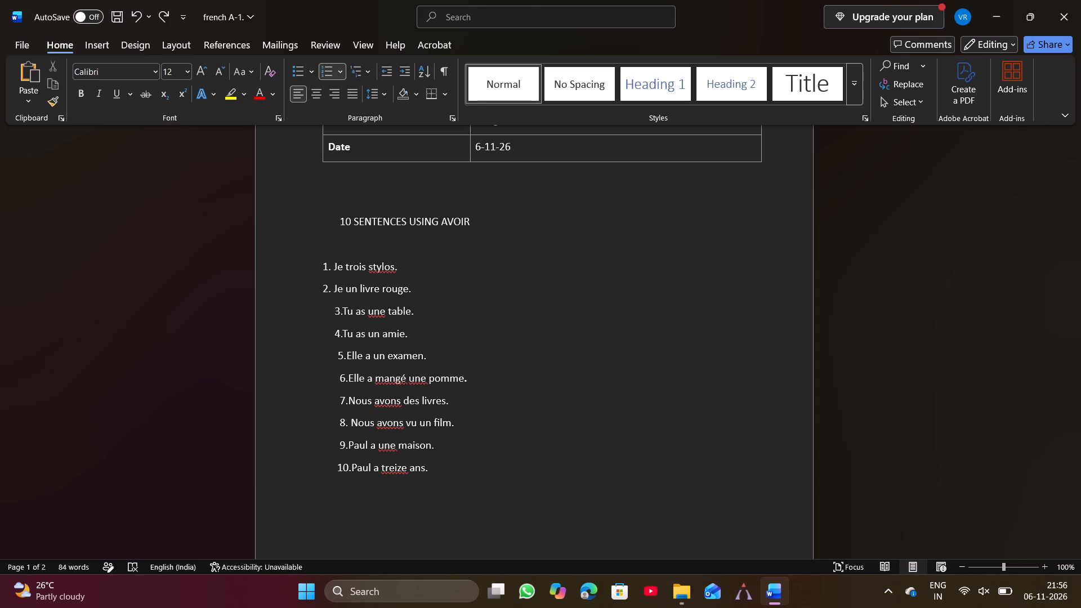
pyautogui.click(319, 288)
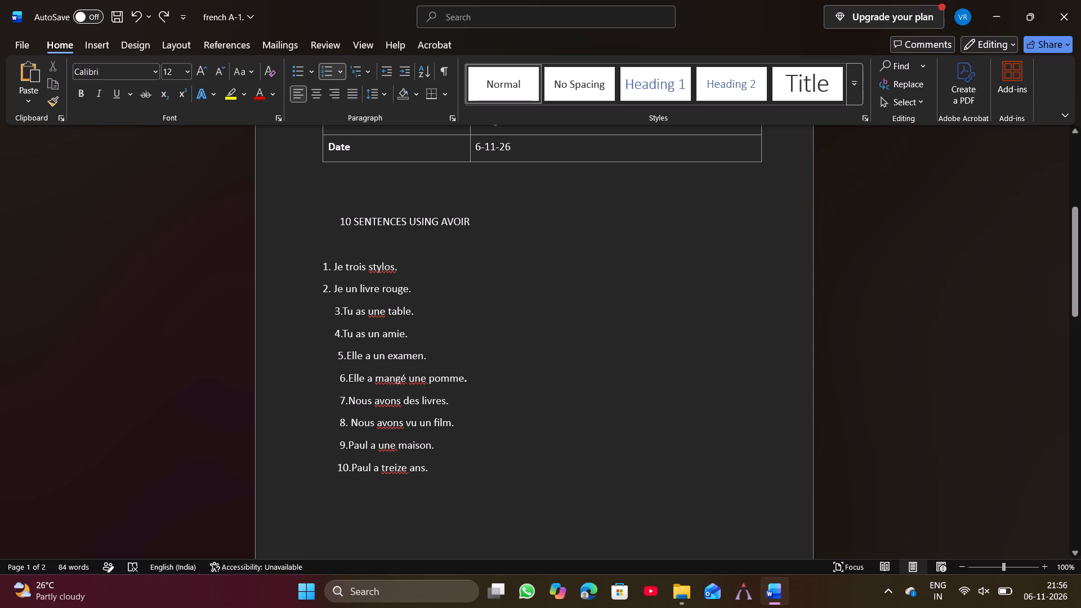
pyautogui.click(345, 288)
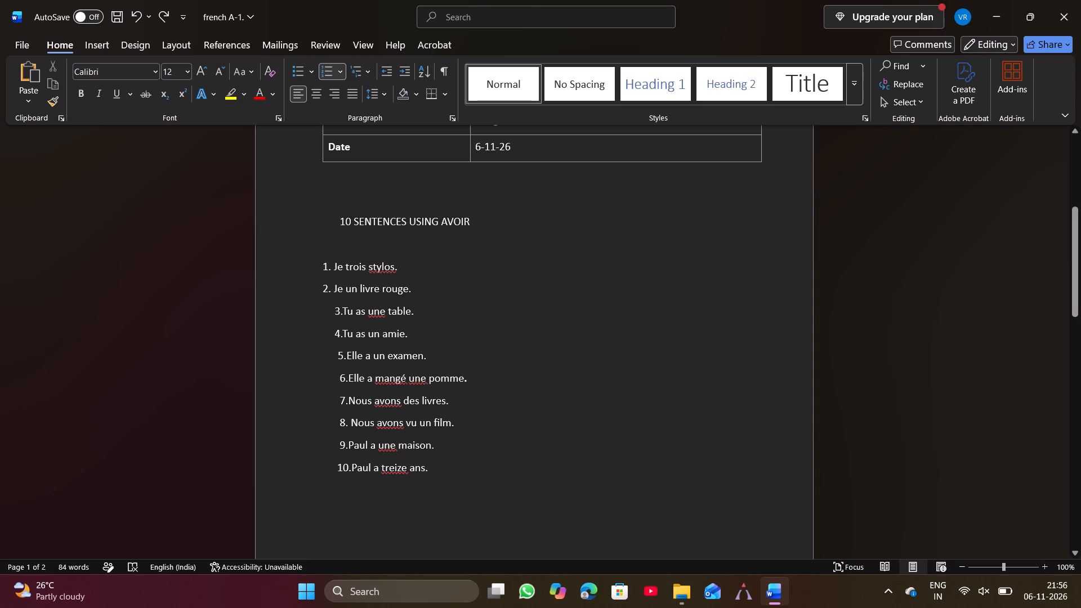
pyautogui.click(323, 289)
pyautogui.press('BackSpace')
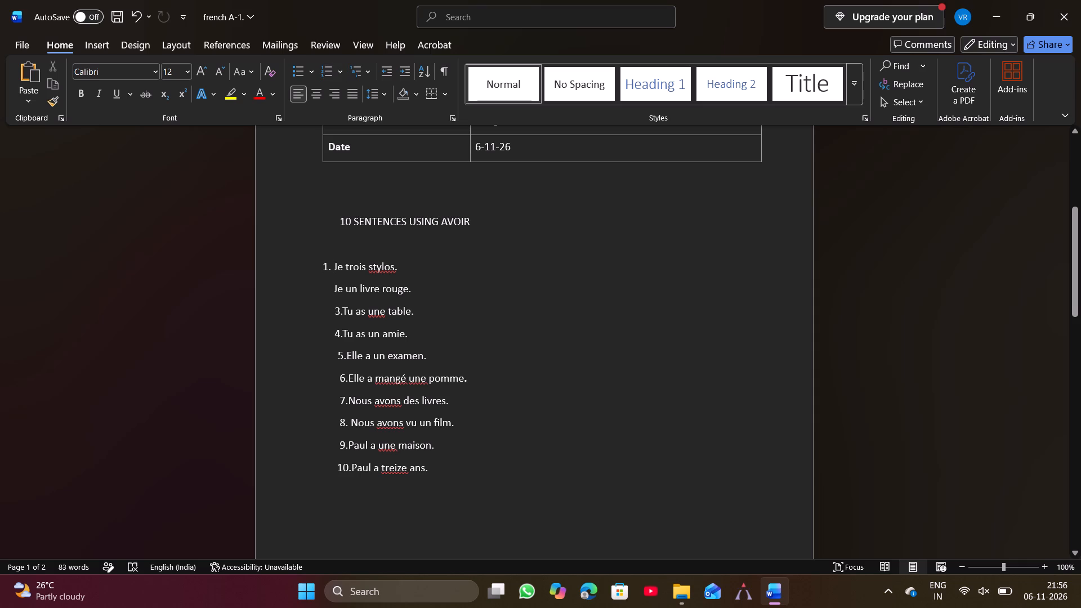
pyautogui.click(332, 265)
pyautogui.press('BackSpace')
# Number the first two sentences manually, adding "1." before "Je trois stylos." and "2." before "Je un livre rouge.".
pyautogui.press('1')
pyautogui.press('.')
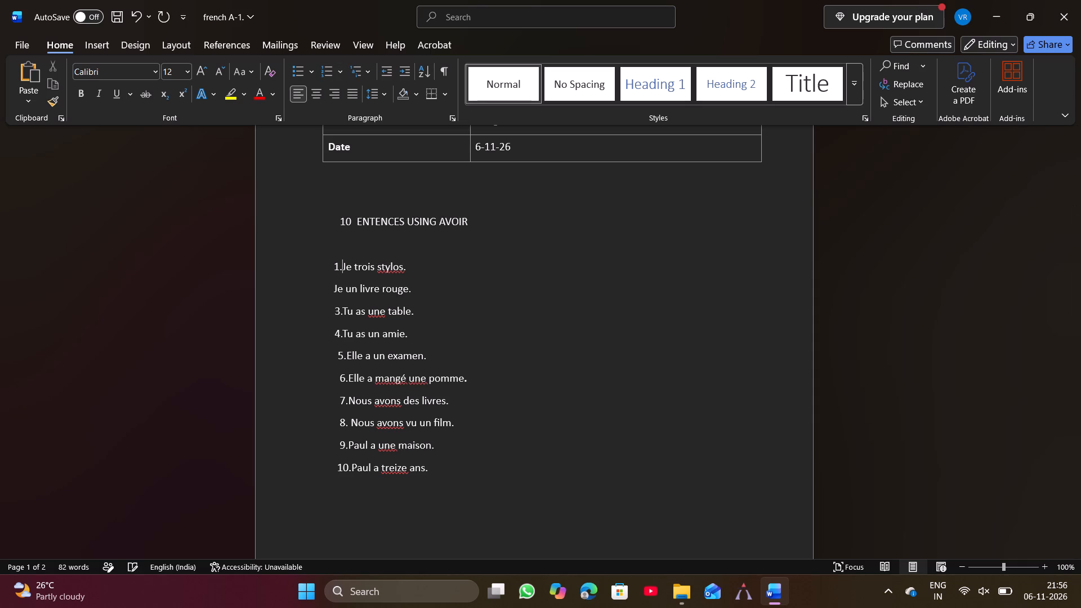
pyautogui.click(333, 289)
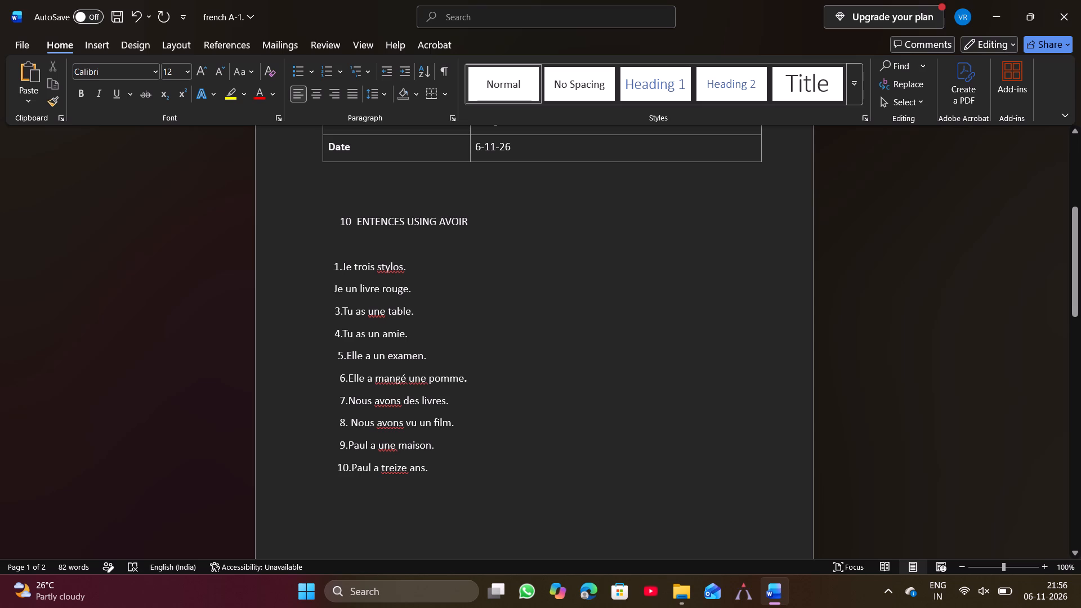
pyautogui.press('2')
pyautogui.press('.')
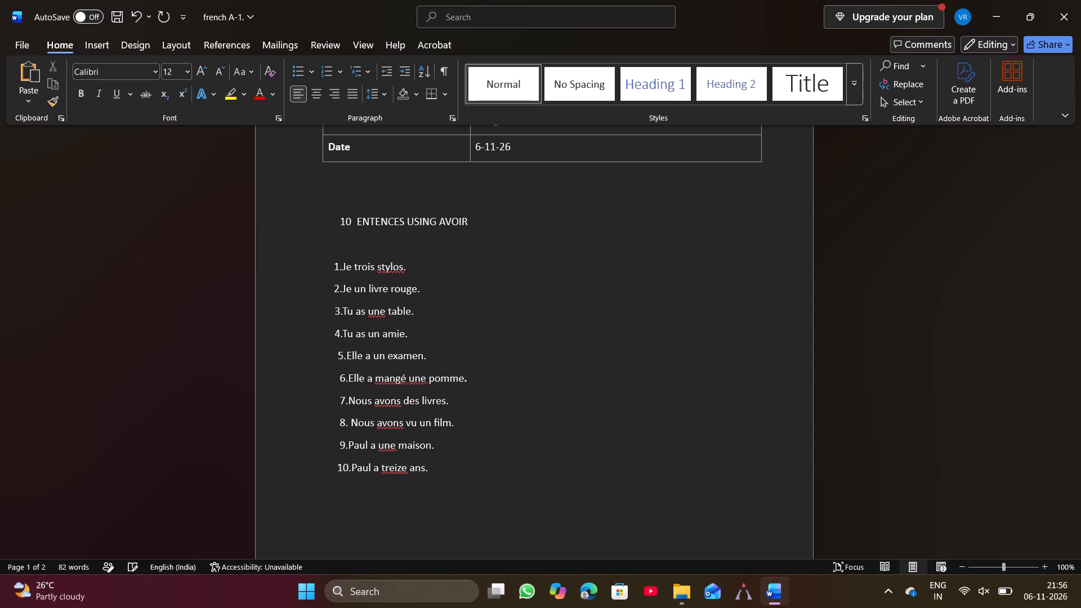
# Replace "Je" with "J'ai" at the start of sentence 1, "Je trois stylos.".
pyautogui.click(355, 265)
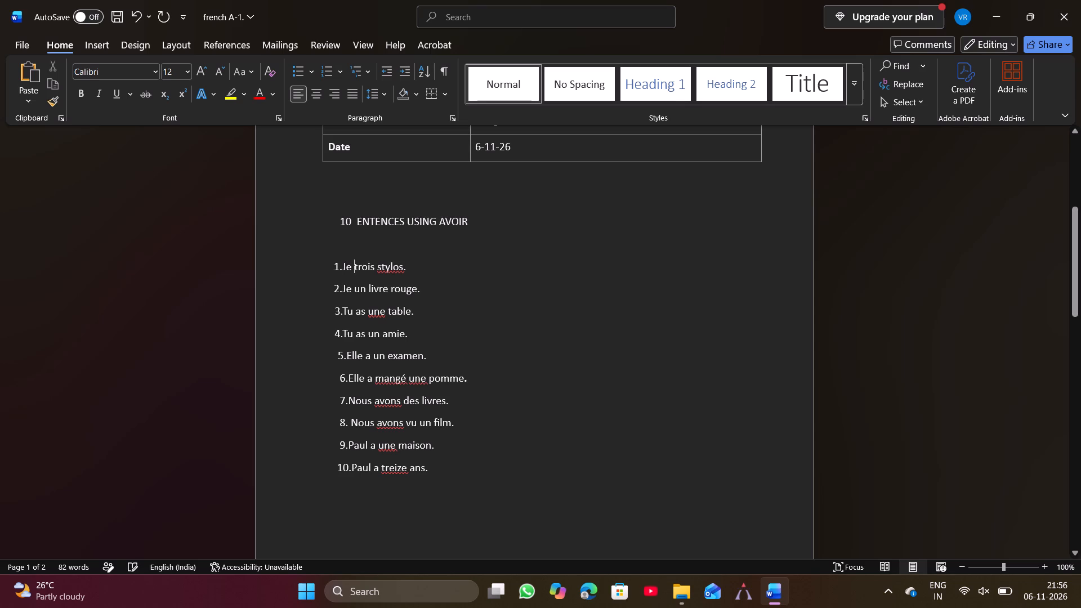
pyautogui.press('BackSpace')
pyautogui.press('BackSpace')
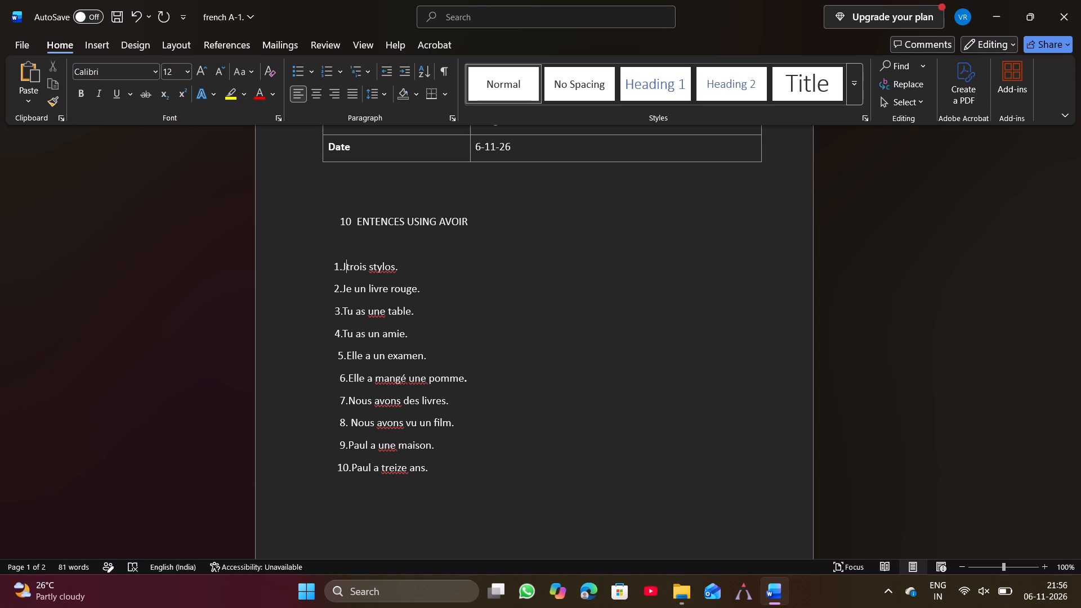
pyautogui.press(',')
pyautogui.press('BackSpace')
pyautogui.press("'")
pyautogui.press('a')
pyautogui.press('BackSpace')
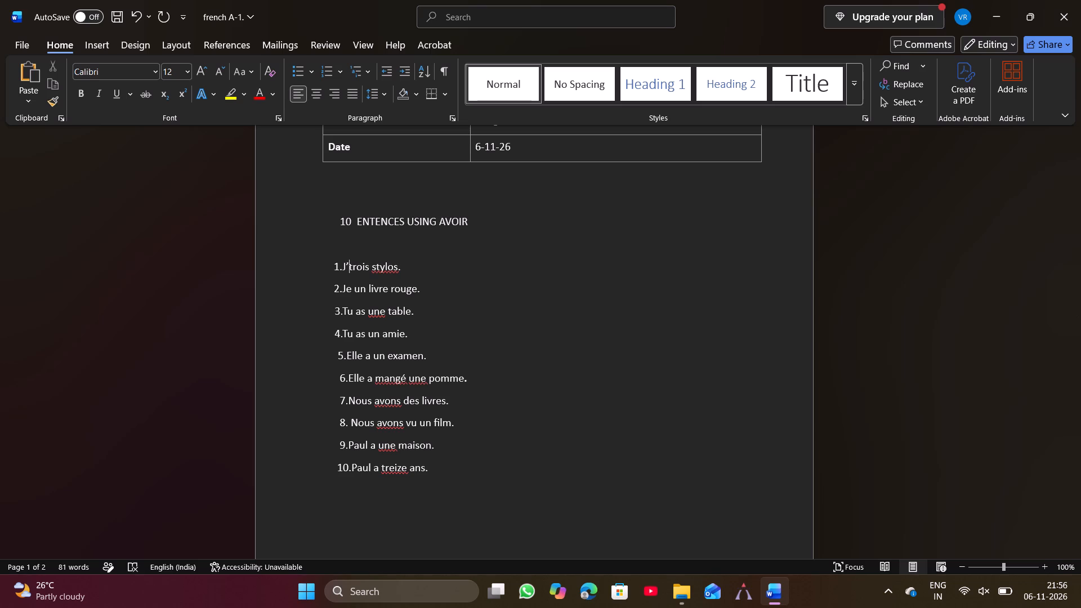
pyautogui.press('a')
pyautogui.press('i')
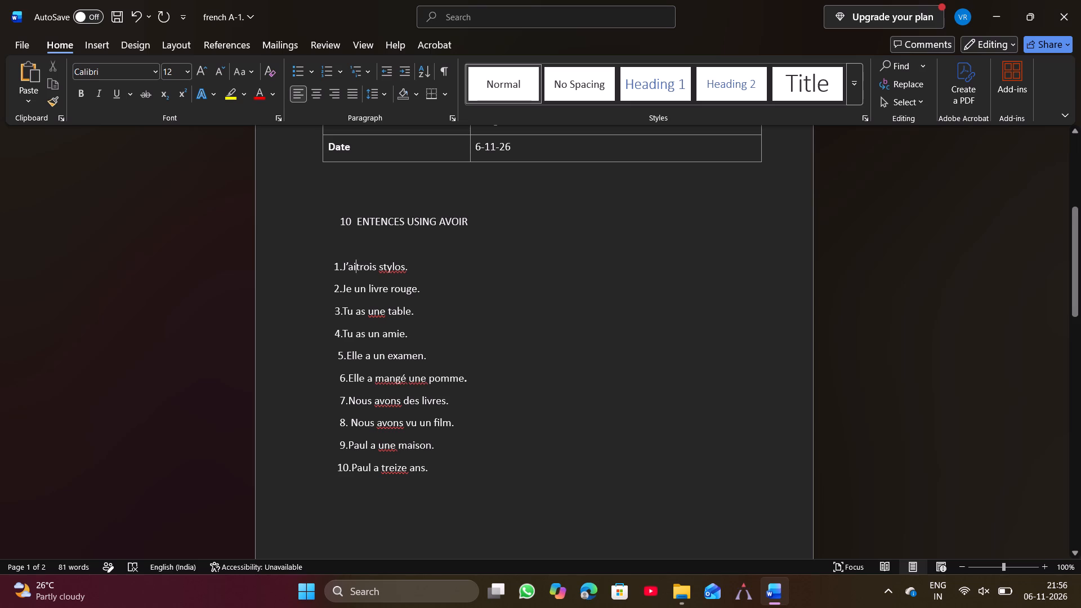
# Replace "Je" with "J'ai" in sentence 2, "Je un livre rouge.", and add a space after it.
pyautogui.click(351, 297)
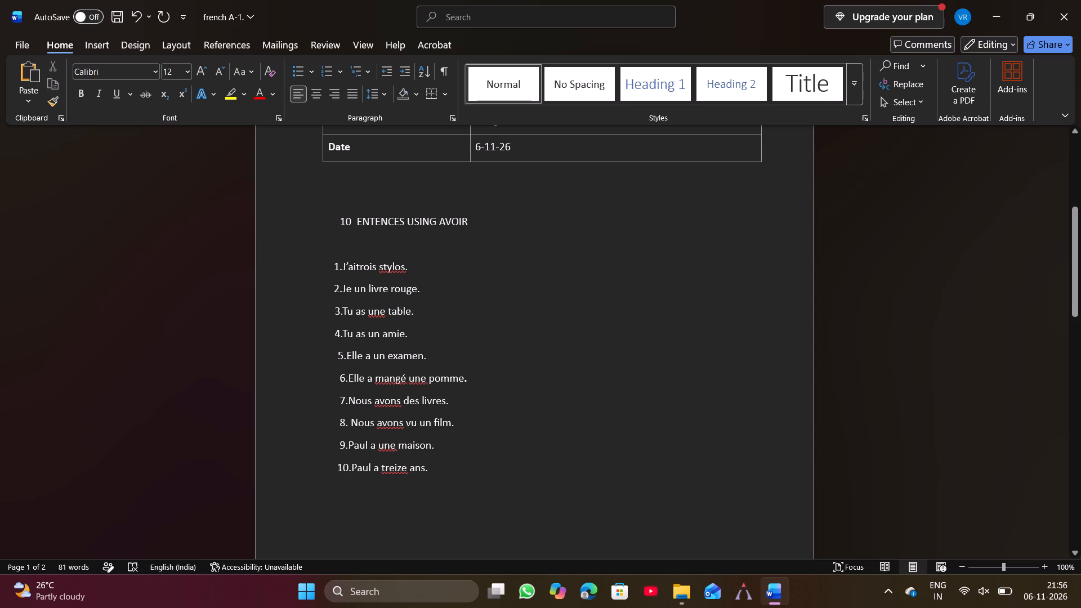
pyautogui.press('BackSpace')
pyautogui.press("'")
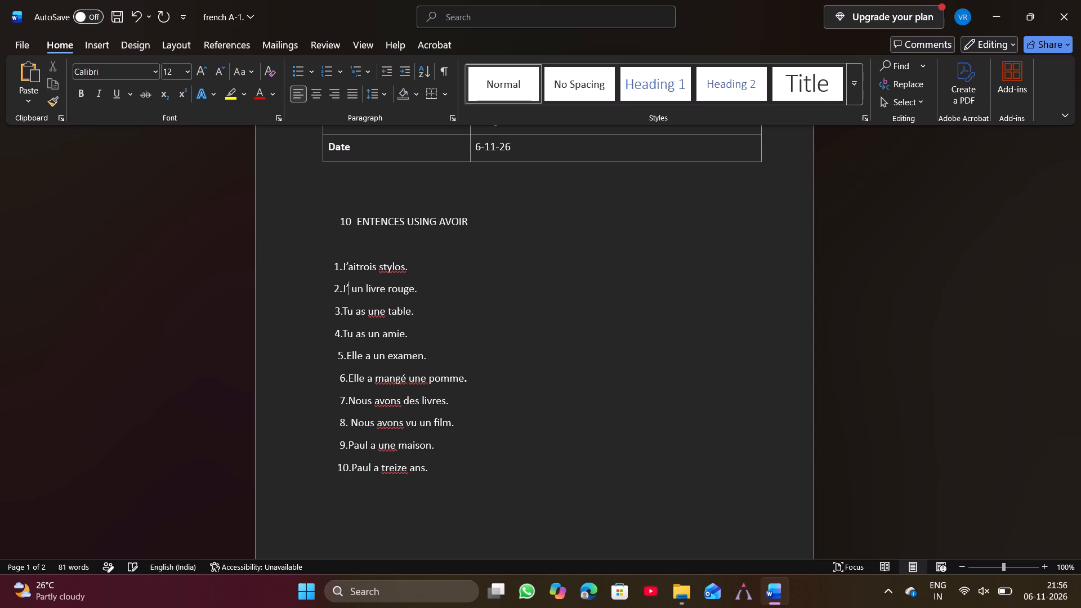
pyautogui.write('ai')
pyautogui.press('space')
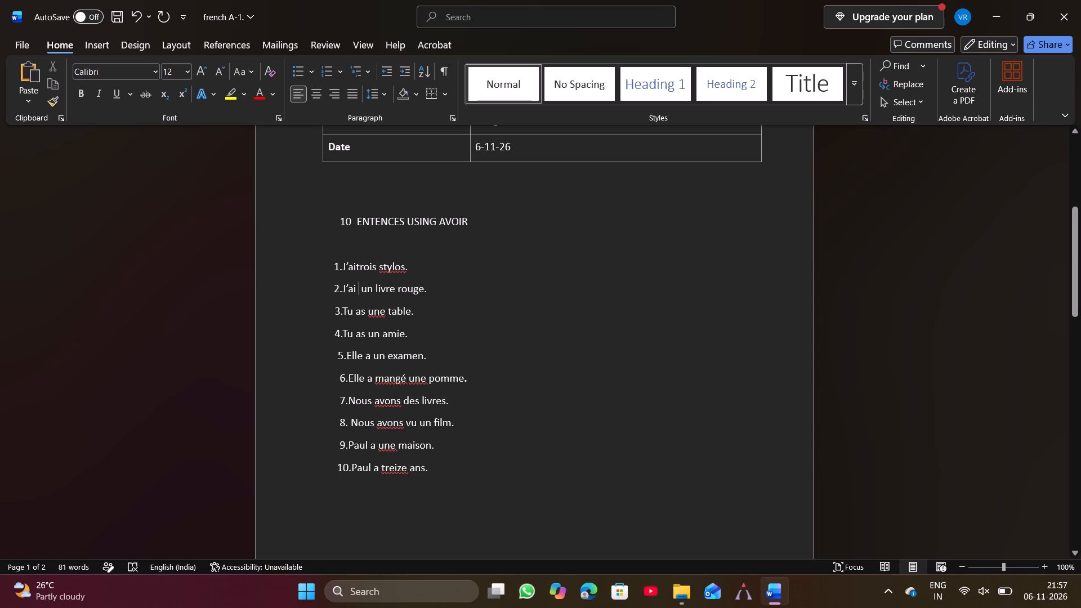
# Insert the missing space between "J'ai" and "trois" in sentence 1.
pyautogui.click(354, 271)
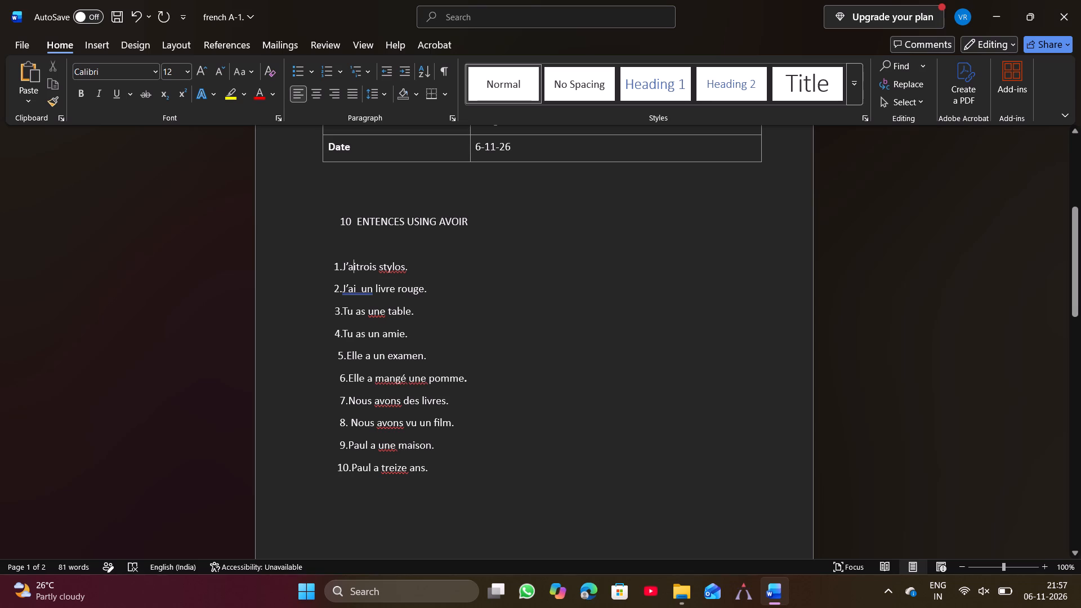
pyautogui.click(356, 267)
pyautogui.press('space')
# Change "un" to "une" before "amie" in sentence 4.
pyautogui.click(379, 339)
pyautogui.press('e')
# Remove one leading space before each of the numbers 5 to 9 to align those sentences more closely with the ones above.
pyautogui.click(337, 360)
pyautogui.press('BackSpace')
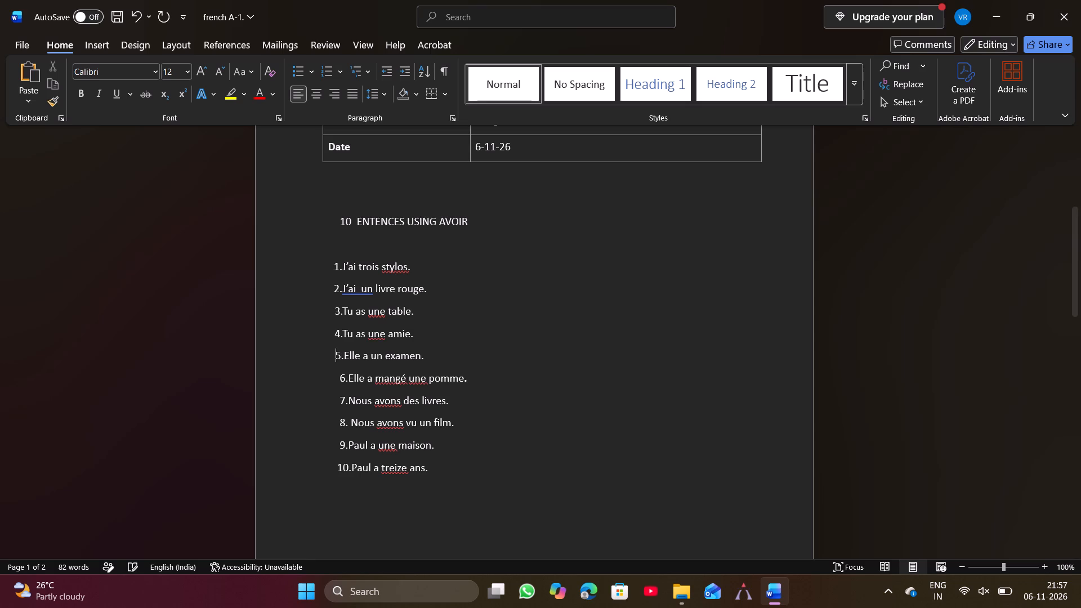
pyautogui.click(340, 375)
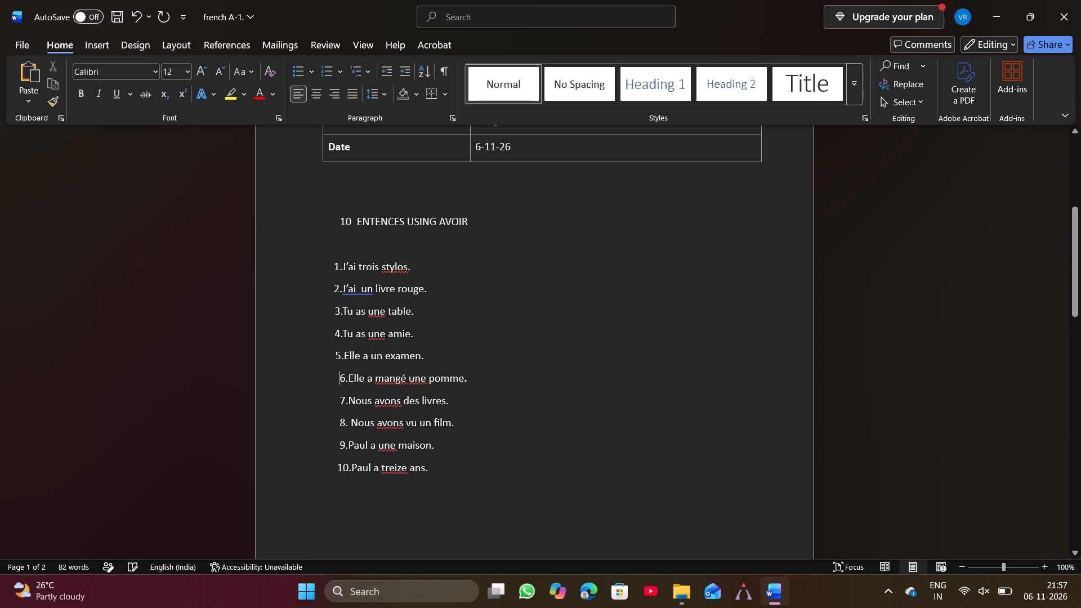
pyautogui.press('BackSpace')
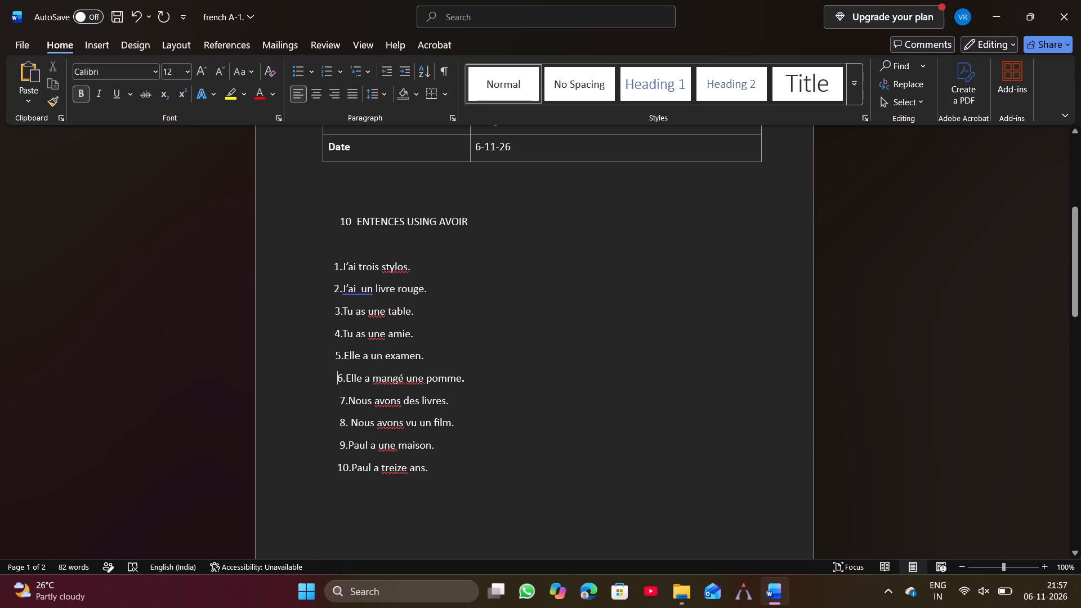
pyautogui.click(340, 399)
pyautogui.press('BackSpace')
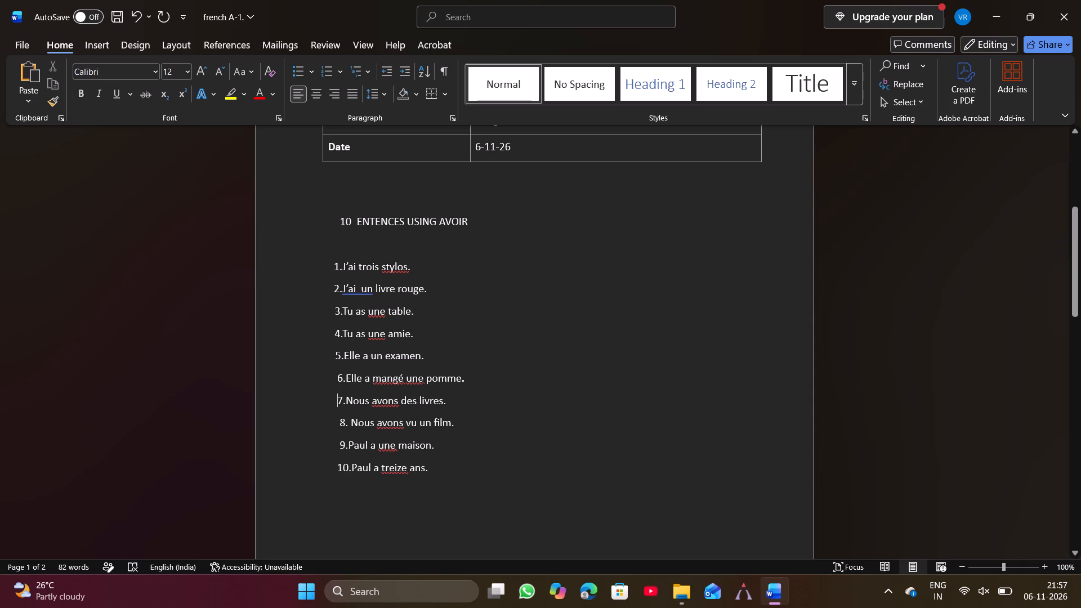
pyautogui.click(338, 421)
pyautogui.press('BackSpace')
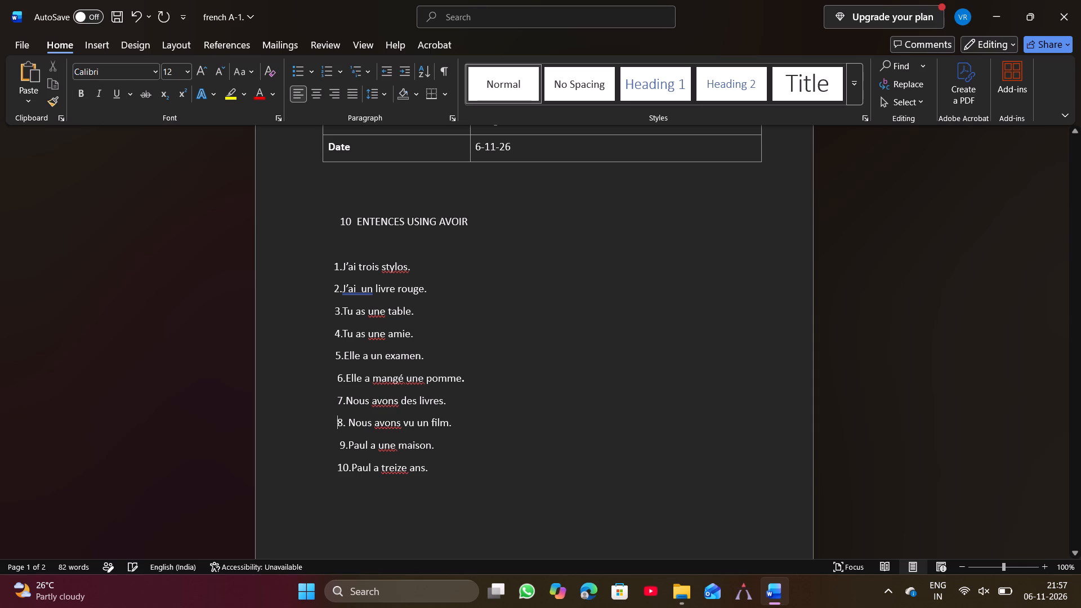
pyautogui.click(341, 442)
pyautogui.press('BackSpace')
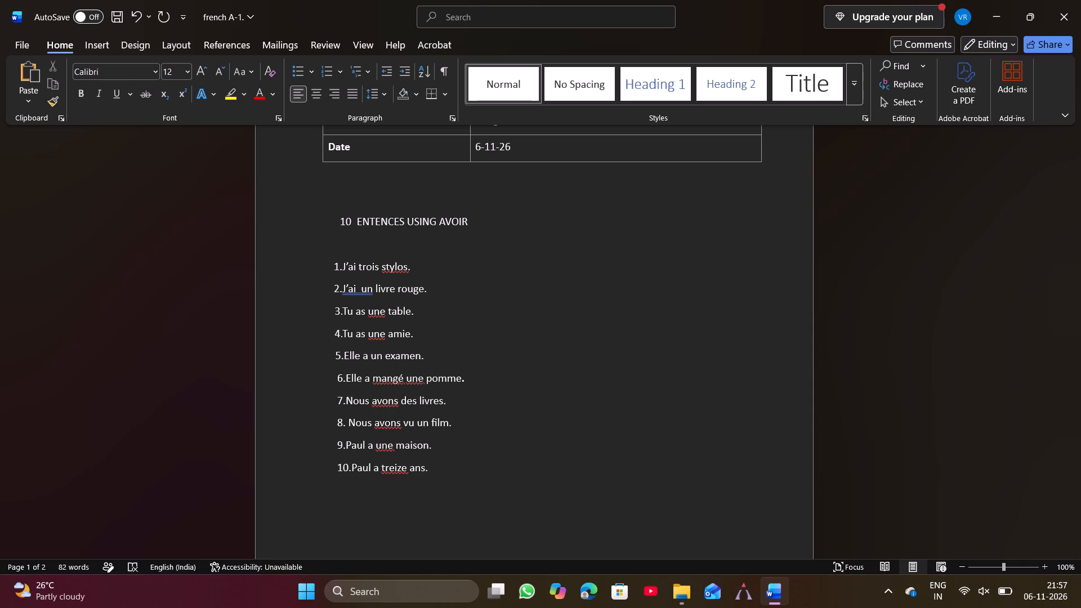
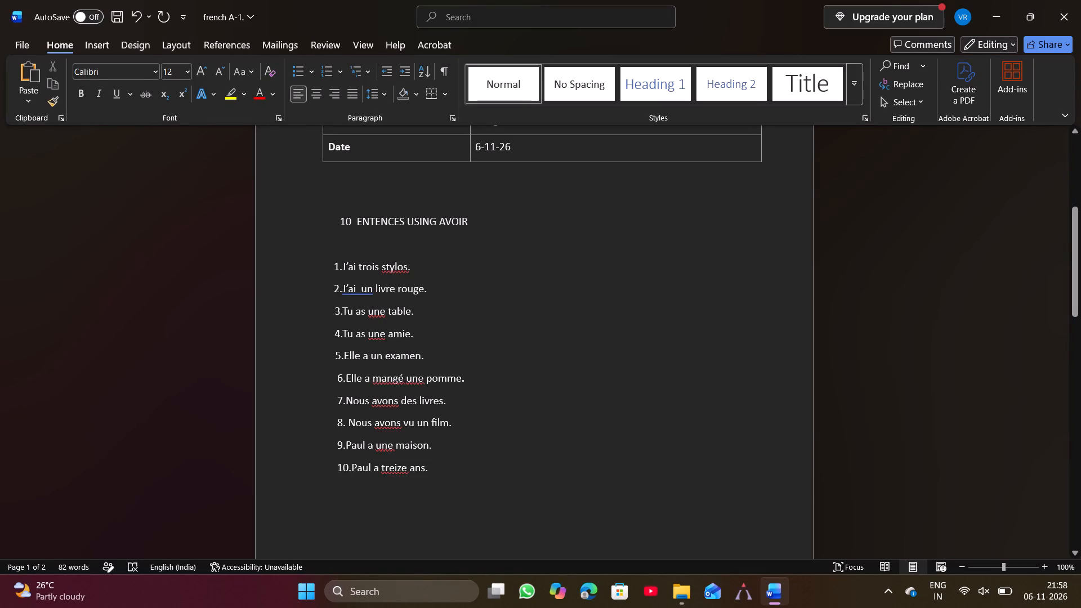
# Replace the text of sentence 6, "Elle a mangé une pomme.", with "il a deux livres.".
pyautogui.moveTo(473, 384); pyautogui.dragTo(345, 374)
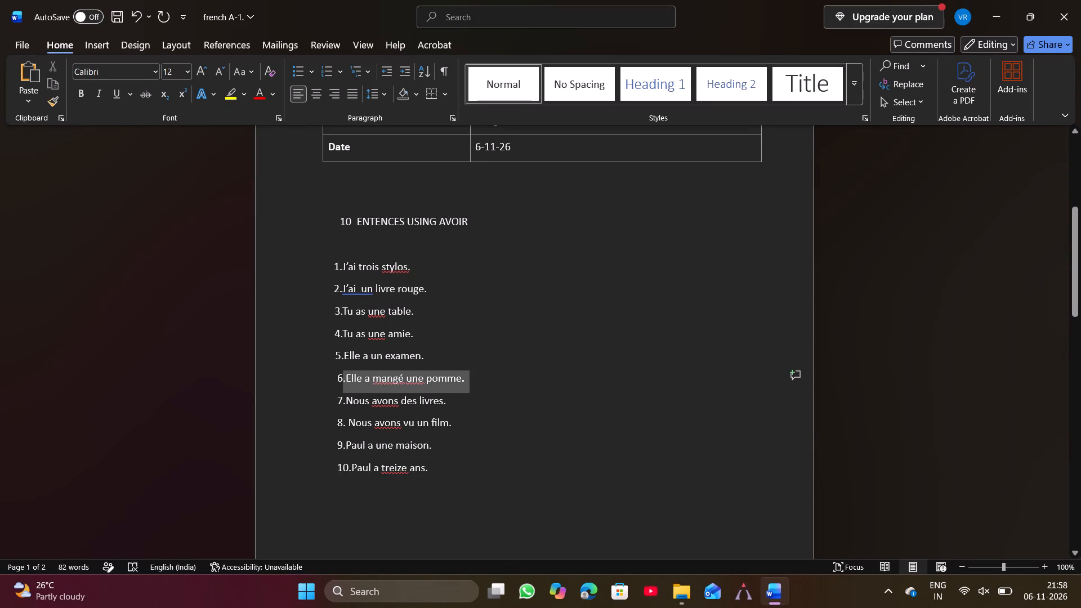
pyautogui.moveTo(345, 374); pyautogui.dragTo(348, 377)
pyautogui.press('BackSpace')
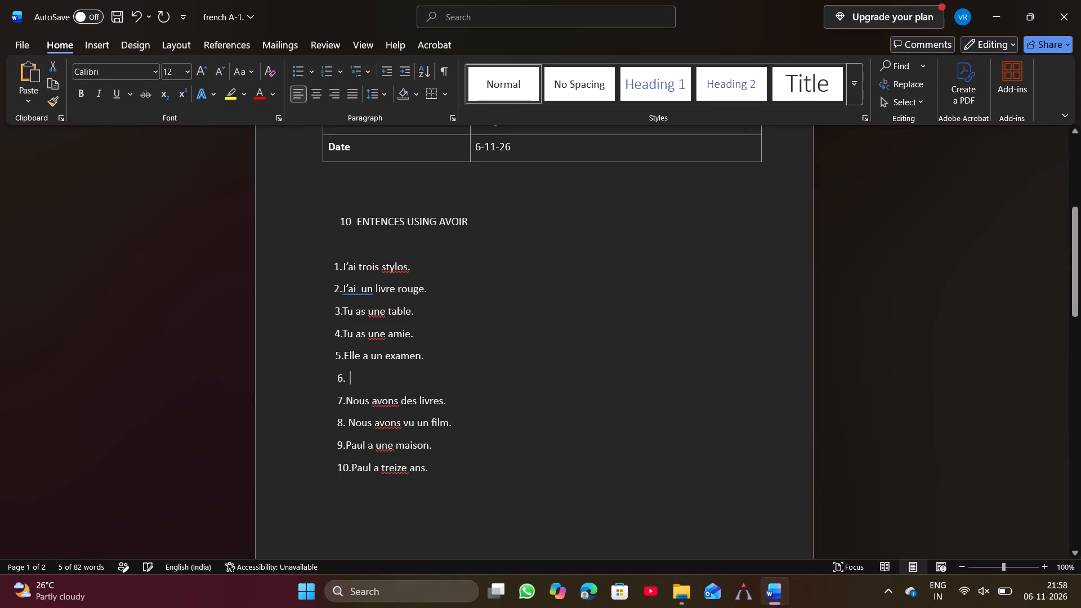
pyautogui.write('il')
pyautogui.press('space')
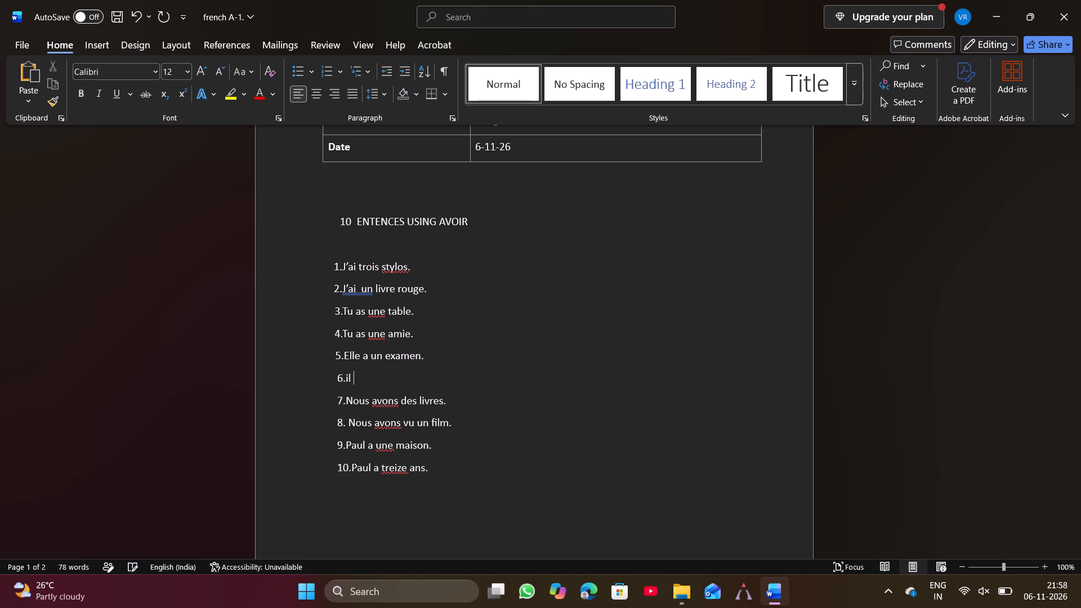
pyautogui.write('a d')
pyautogui.write('eux')
pyautogui.press('space')
pyautogui.write('liv')
pyautogui.write('res')
pyautogui.press('.')
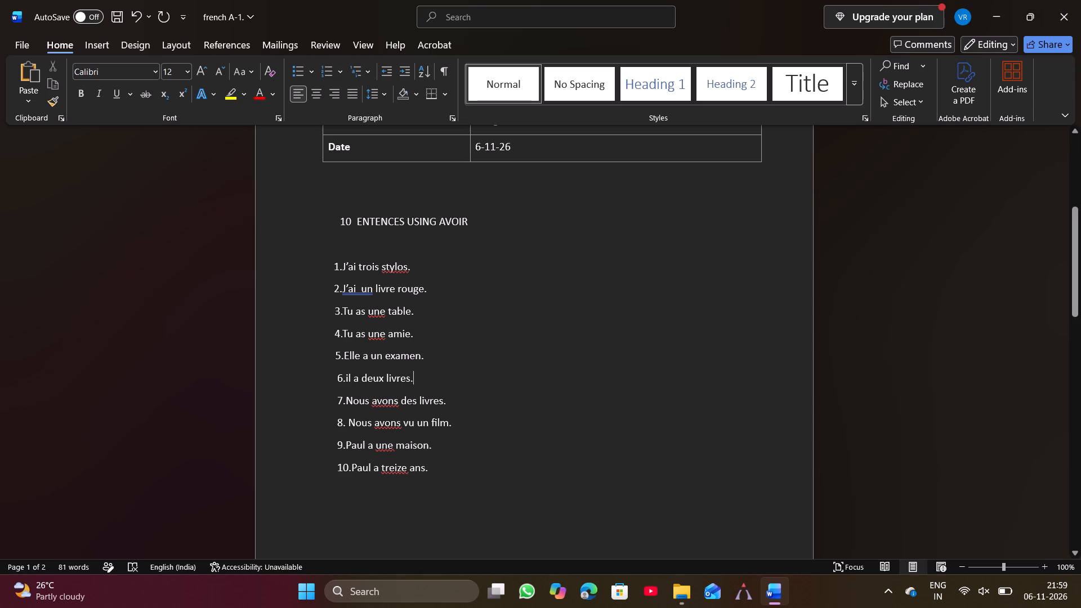
# Capitalize the first word of sentence 6 so that it reads "Il".
pyautogui.click(347, 382)
pyautogui.press('i')
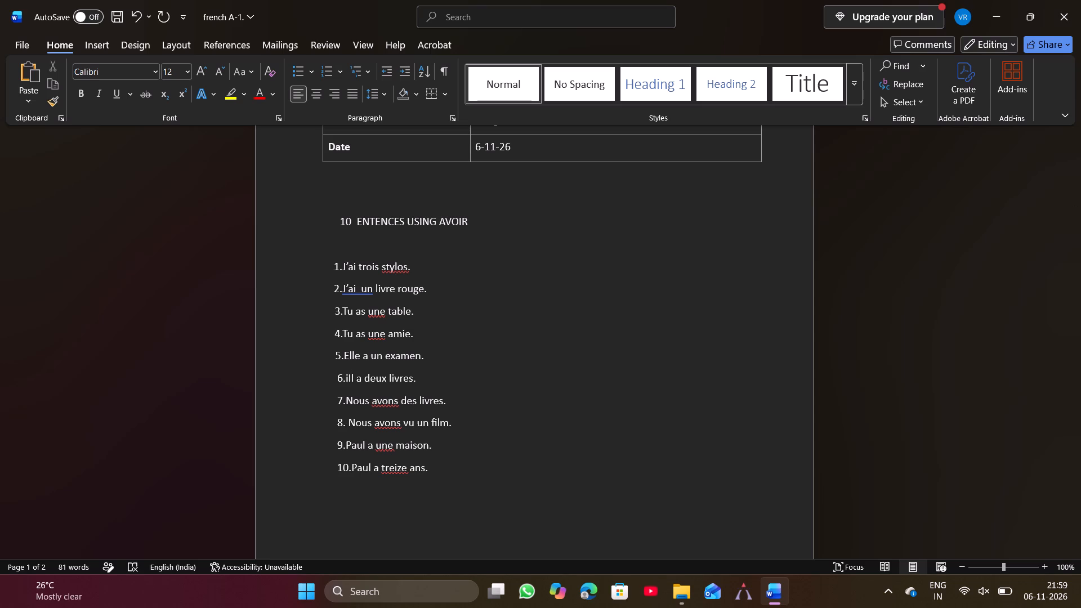
pyautogui.press('BackSpace')
pyautogui.press('BackSpace')
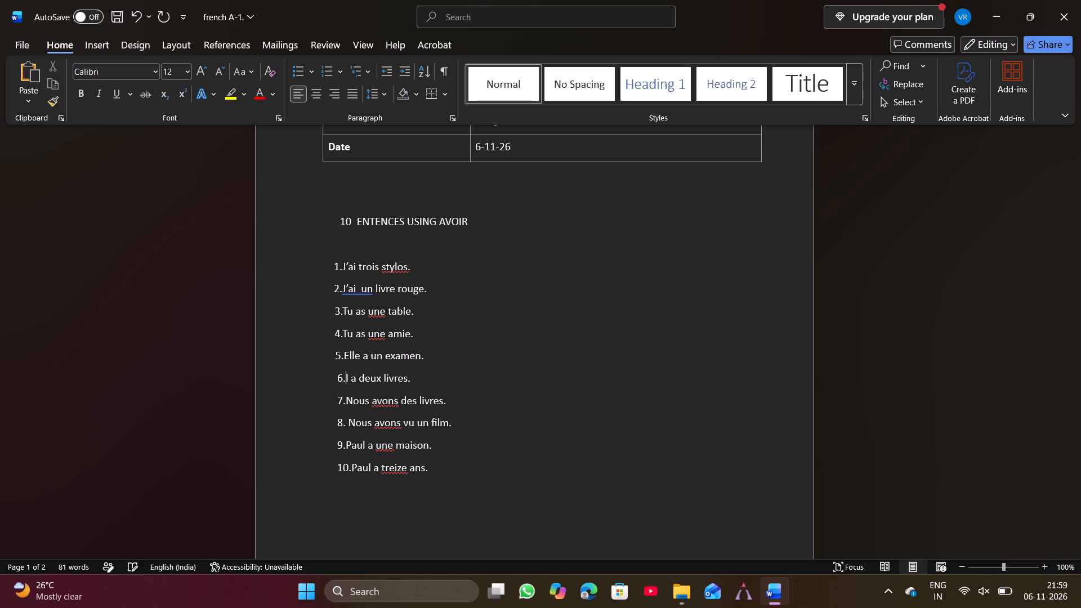
pyautogui.press('i')
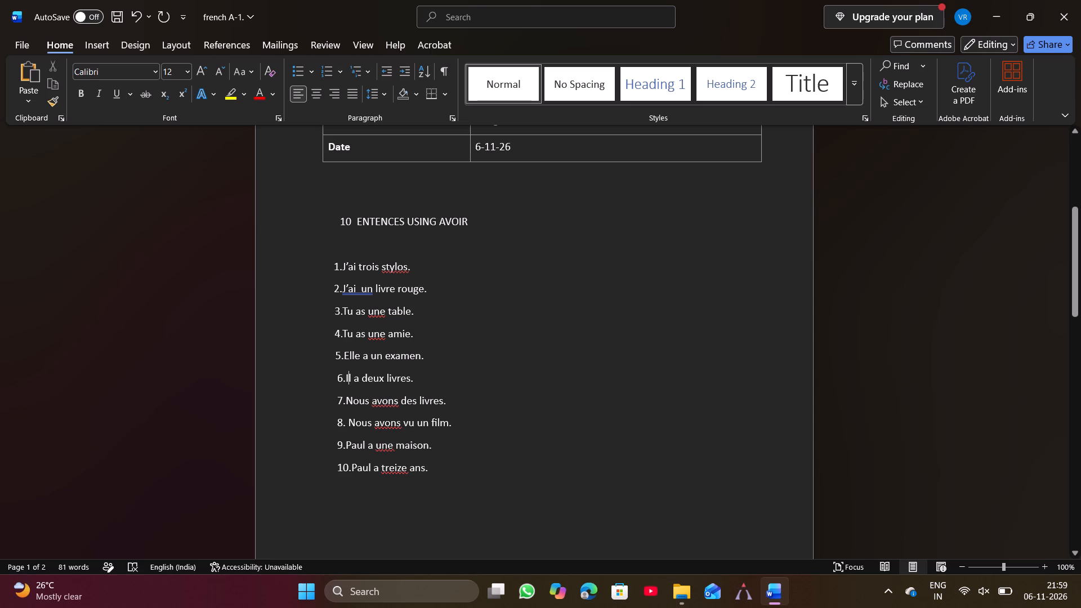
pyautogui.click(352, 377)
pyautogui.press('BackSpace')
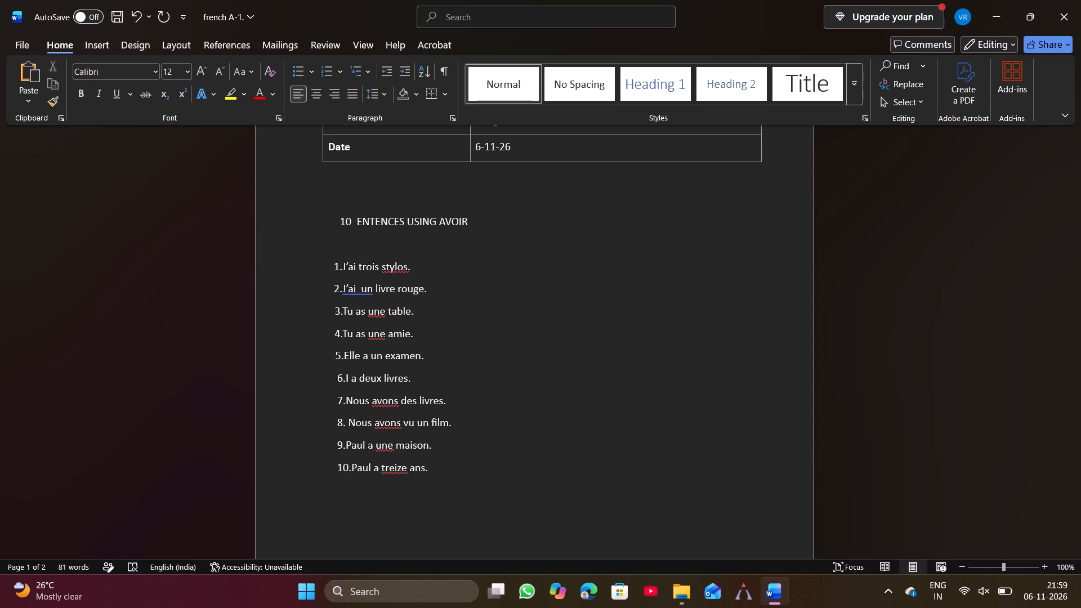
pyautogui.press('k')
pyautogui.press('BackSpace')
pyautogui.press('k')
pyautogui.press('BackSpace')
pyautogui.press('l')
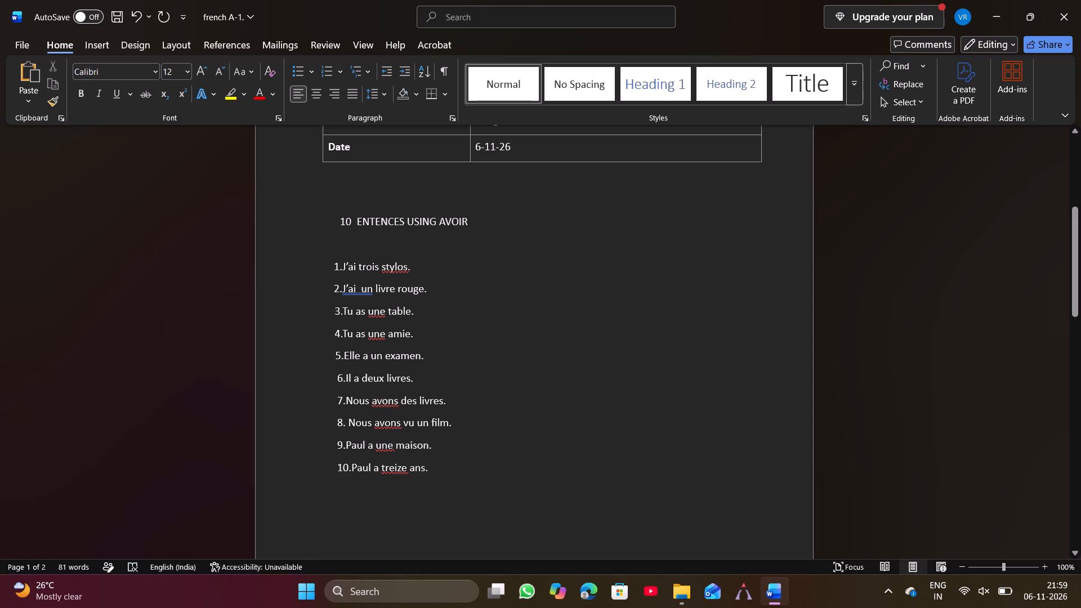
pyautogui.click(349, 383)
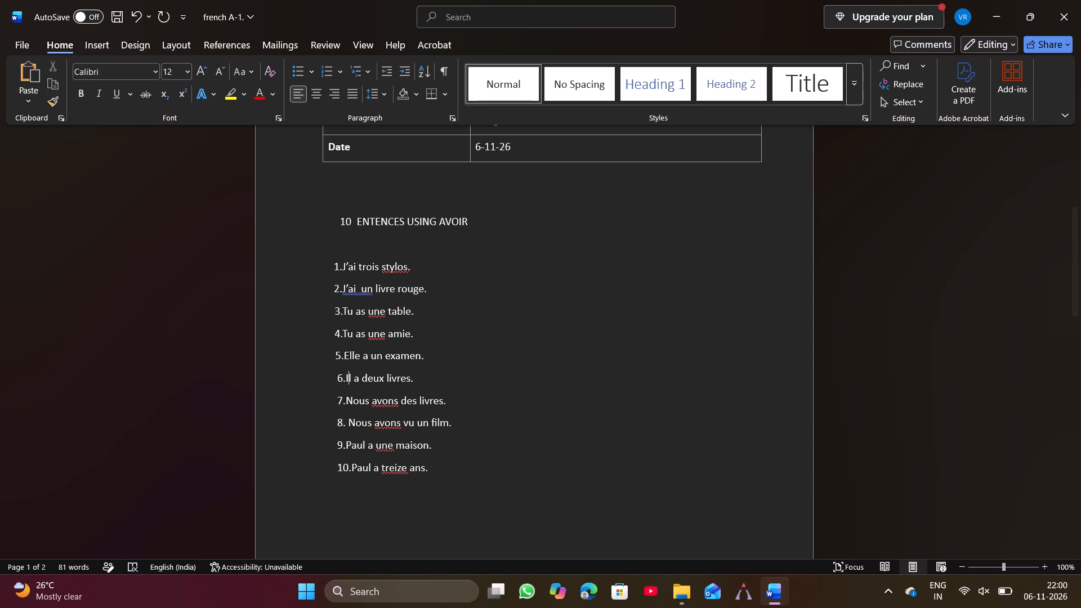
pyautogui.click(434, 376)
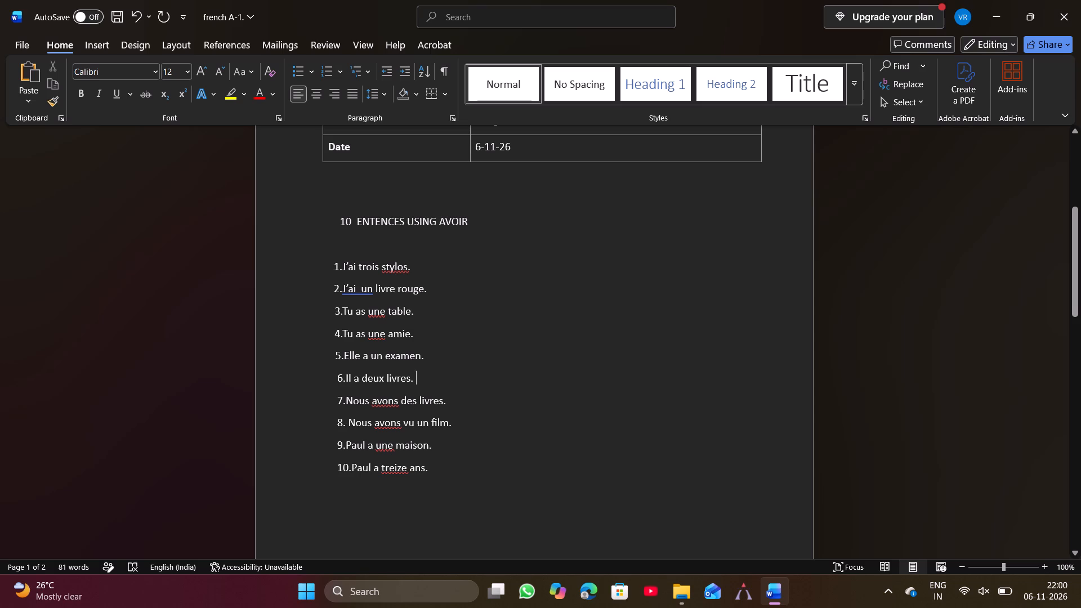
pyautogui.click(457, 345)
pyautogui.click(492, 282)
# Correct the heading above the sentences to "10 SENTENCES USING AVOIR", removing its indented number and re-entering 10 closer to the margin.
pyautogui.scroll(7, 492, 282)
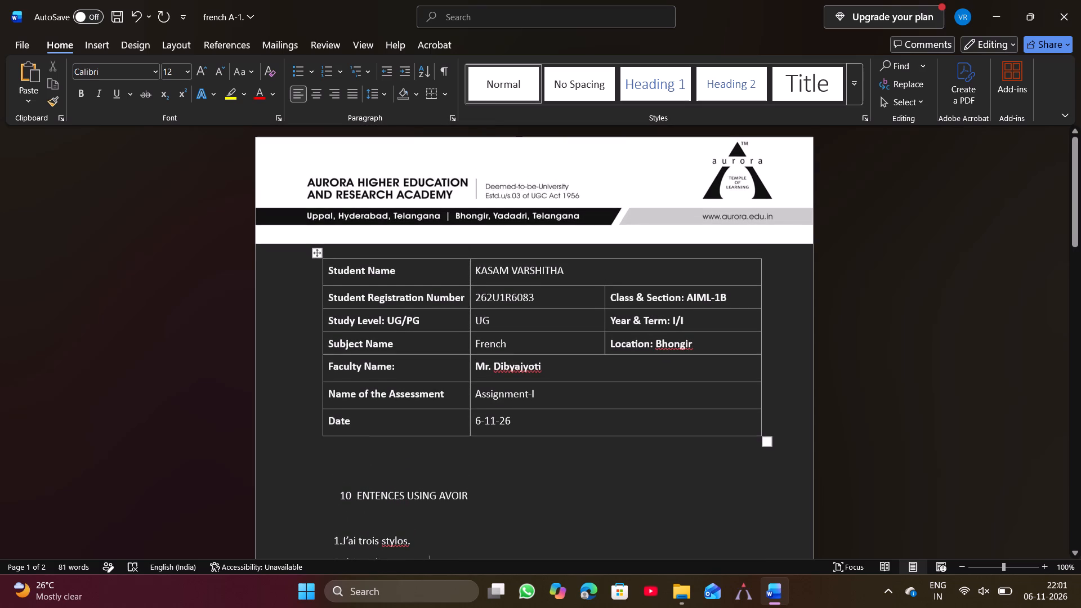
pyautogui.scroll(-3, 492, 282)
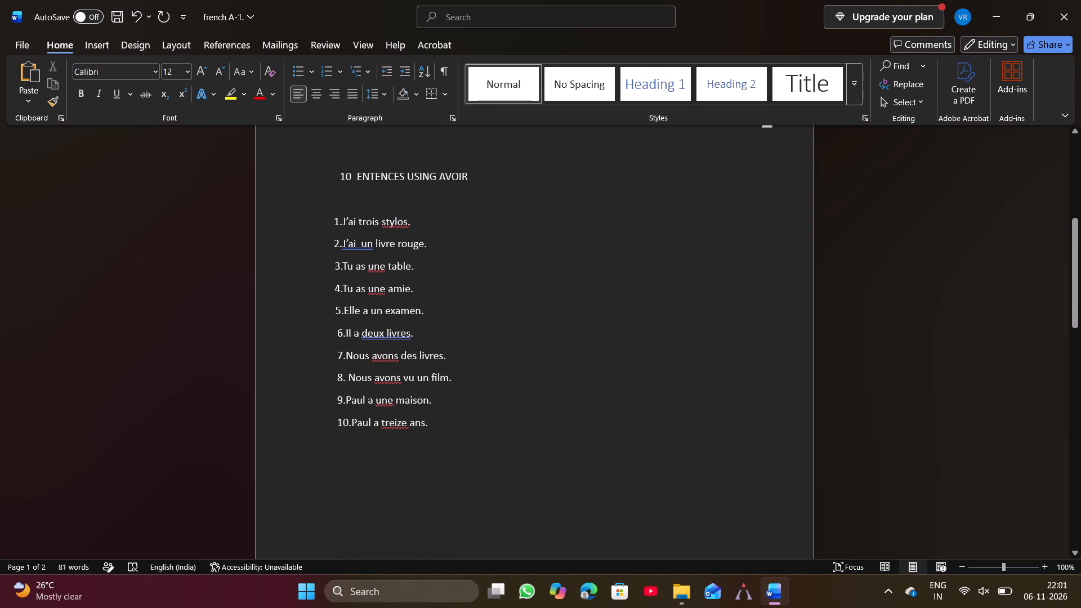
pyautogui.click(340, 184)
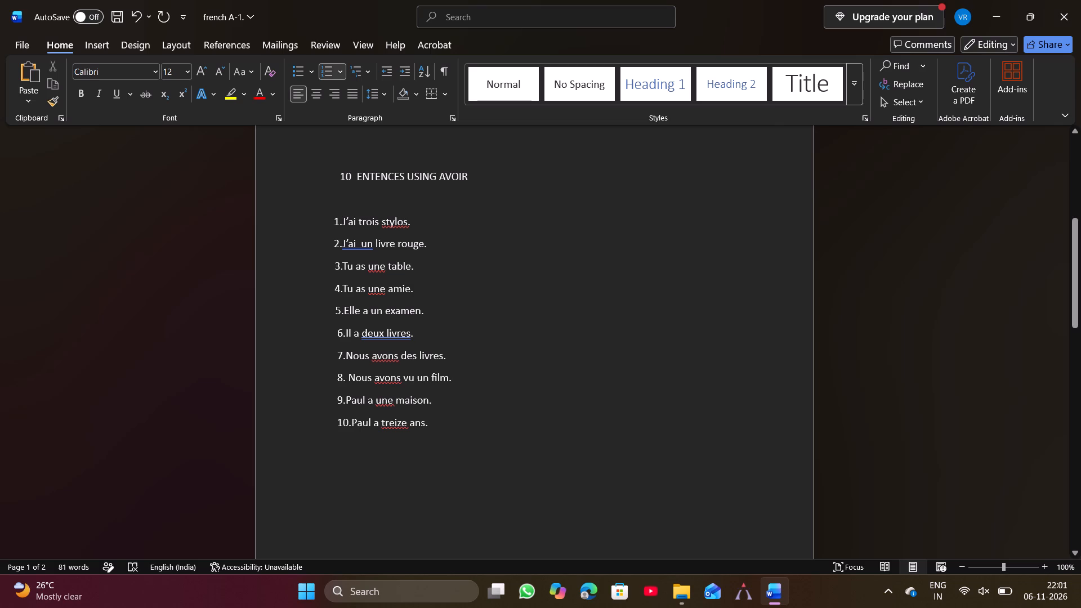
pyautogui.click(338, 173)
pyautogui.press('BackSpace')
pyautogui.press('BackSpace')
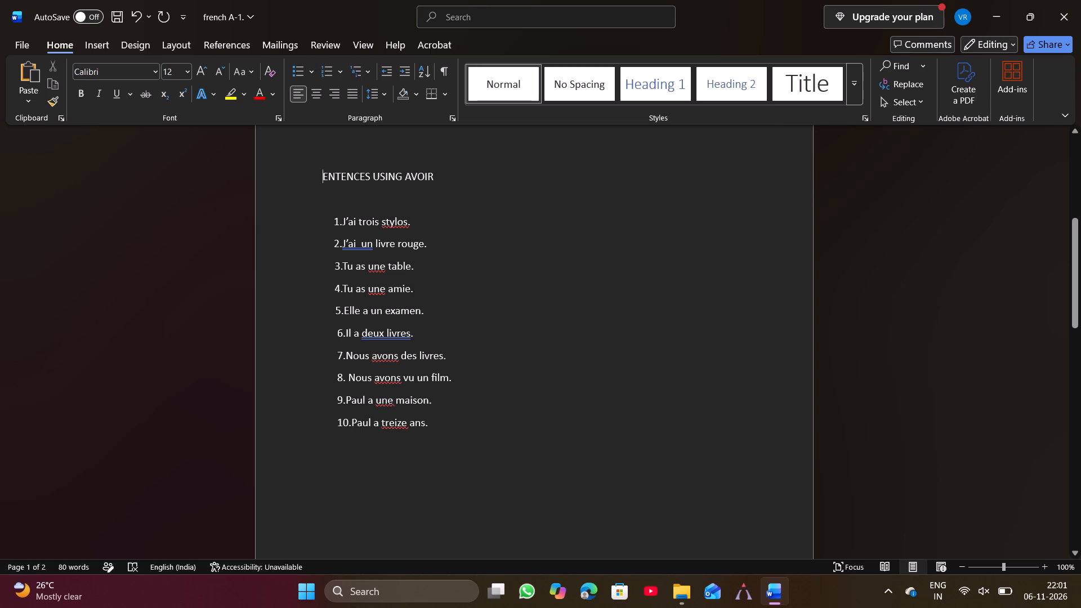
pyautogui.press('space')
pyautogui.press('space')
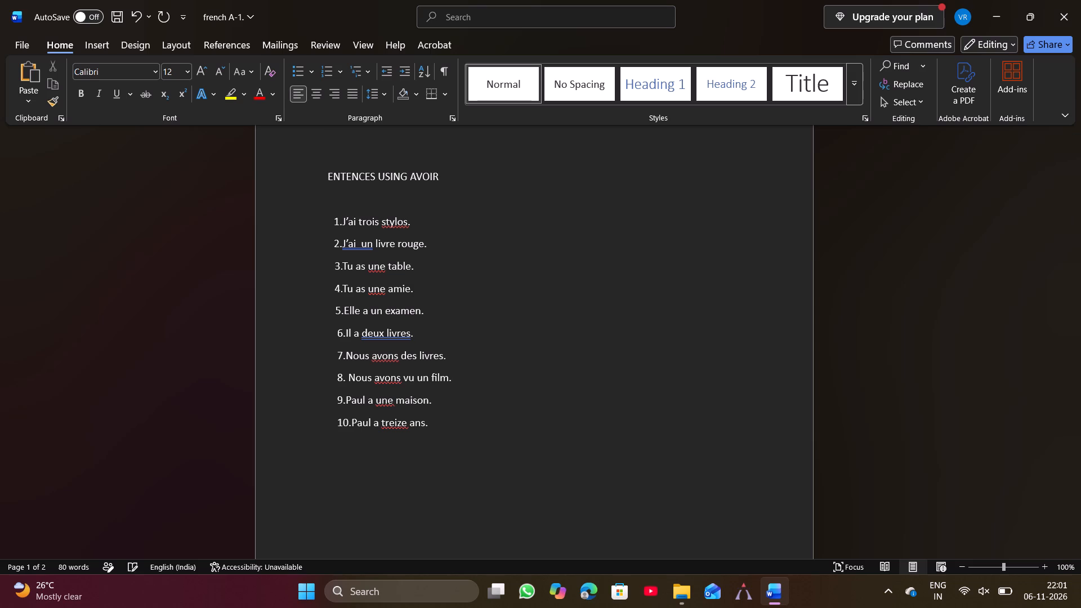
pyautogui.press('1')
pyautogui.write('0')
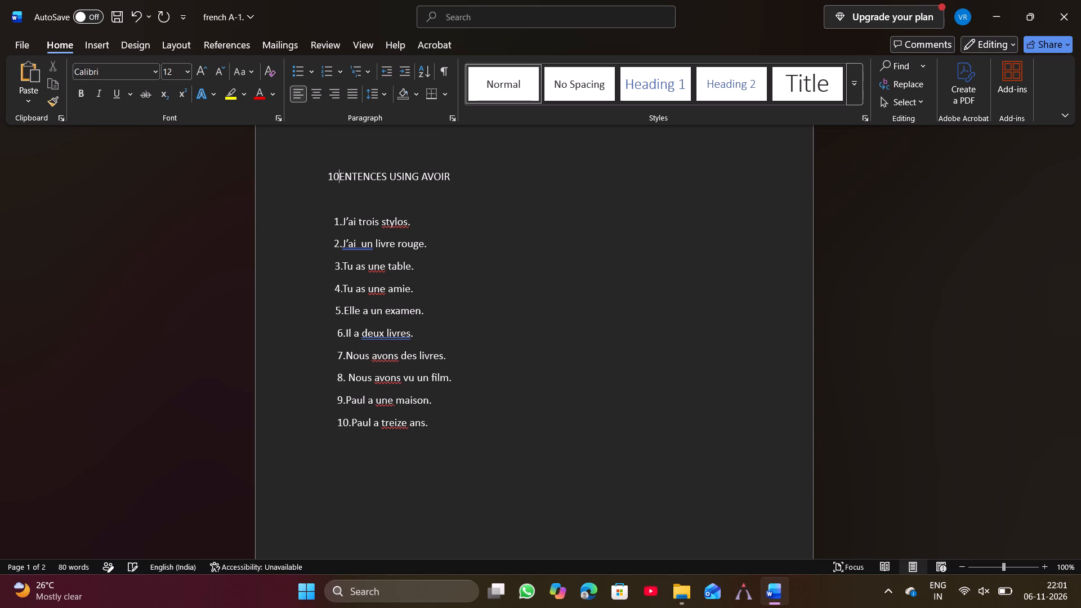
pyautogui.press('space')
pyautogui.press('s')
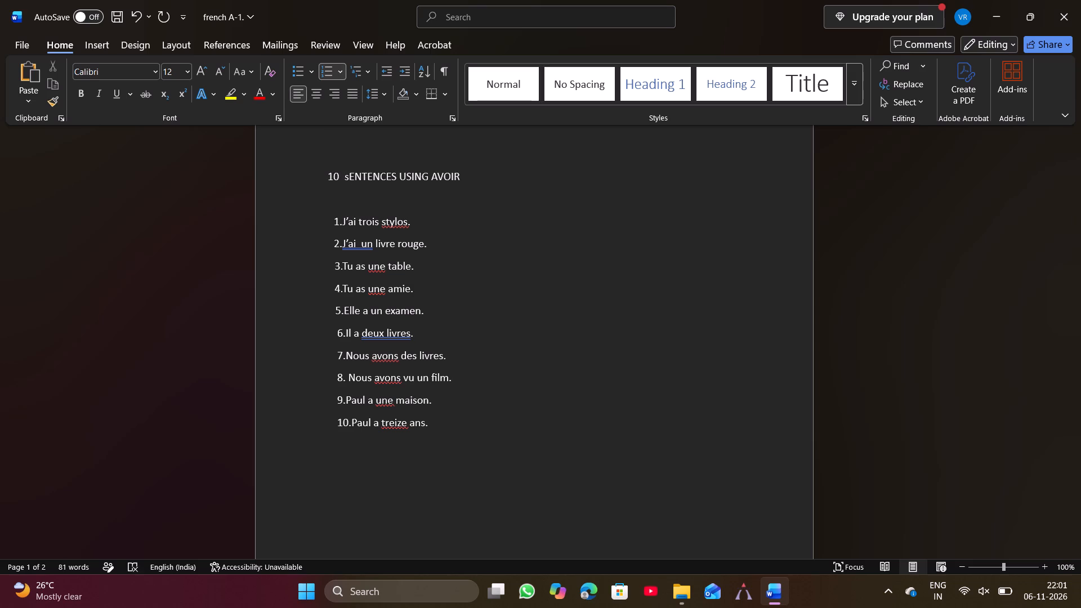
pyautogui.press('BackSpace')
# Underline the whole heading "10 SENTENCES USING AVOIR", including its number 10.
pyautogui.moveTo(324, 177); pyautogui.dragTo(495, 186)
pyautogui.click(490, 186)
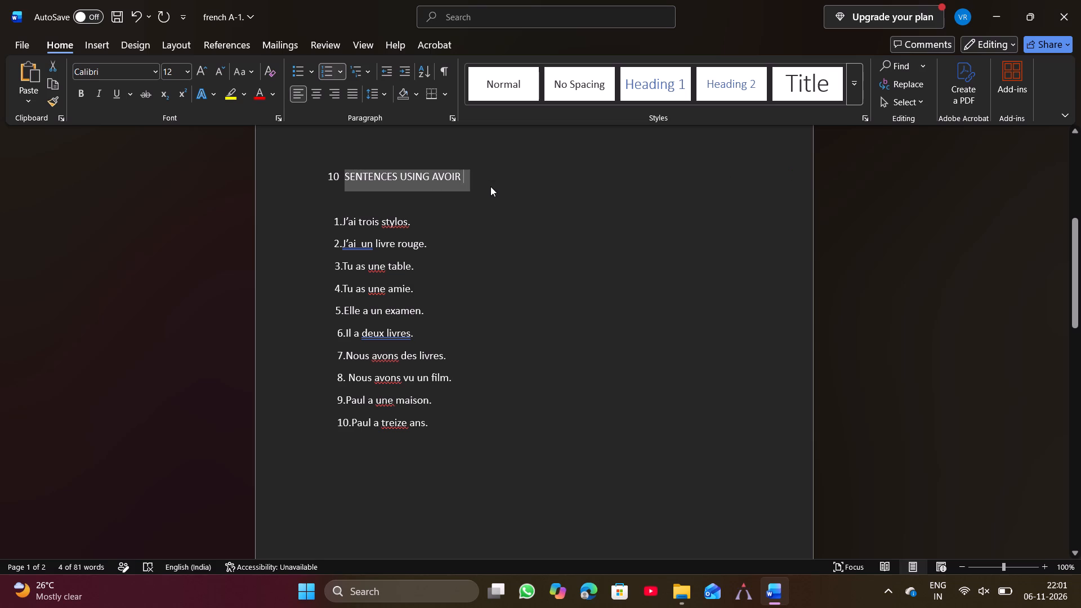
pyautogui.moveTo(327, 171); pyautogui.dragTo(343, 171)
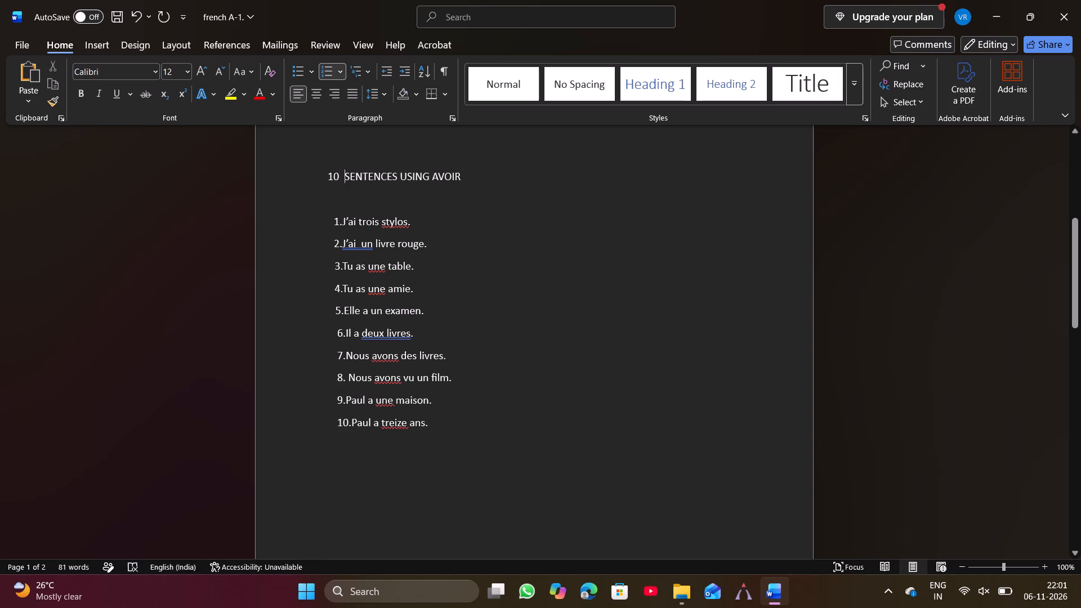
pyautogui.moveTo(343, 171); pyautogui.dragTo(492, 180)
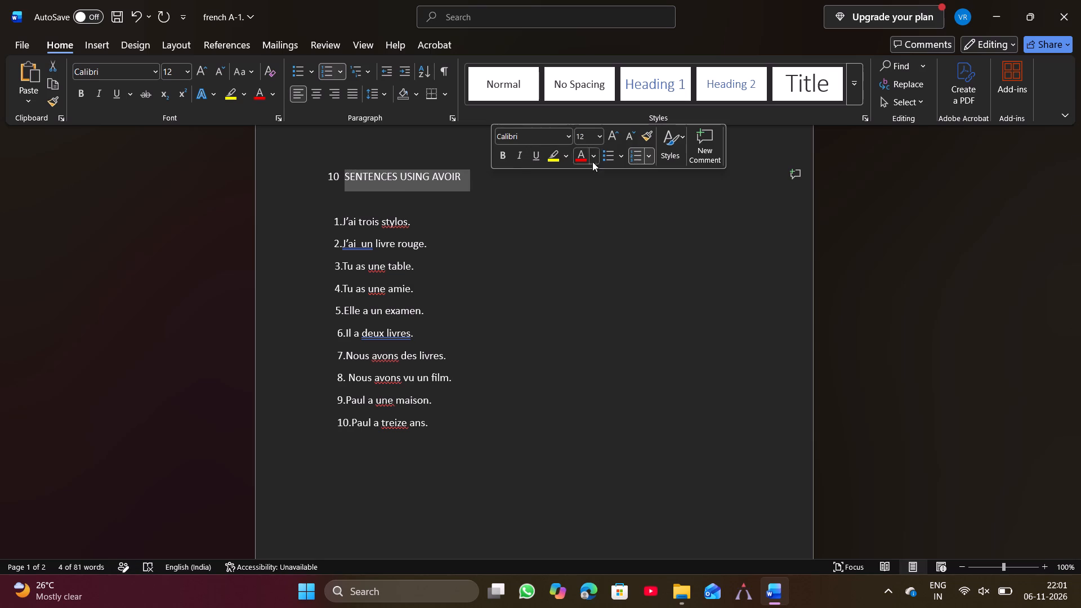
pyautogui.click(535, 161)
pyautogui.click(335, 175)
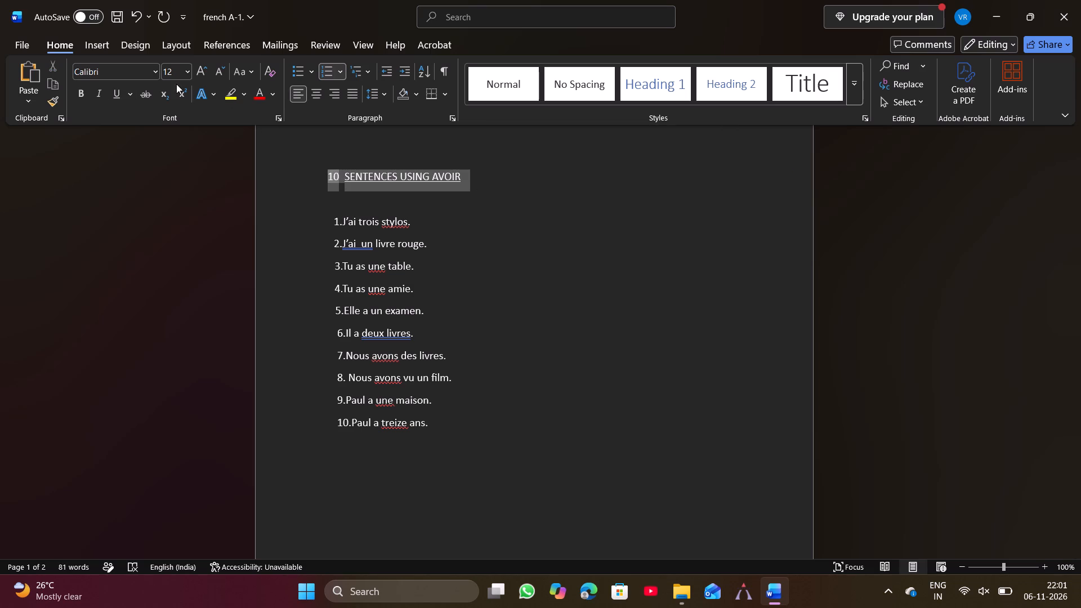
pyautogui.click(118, 95)
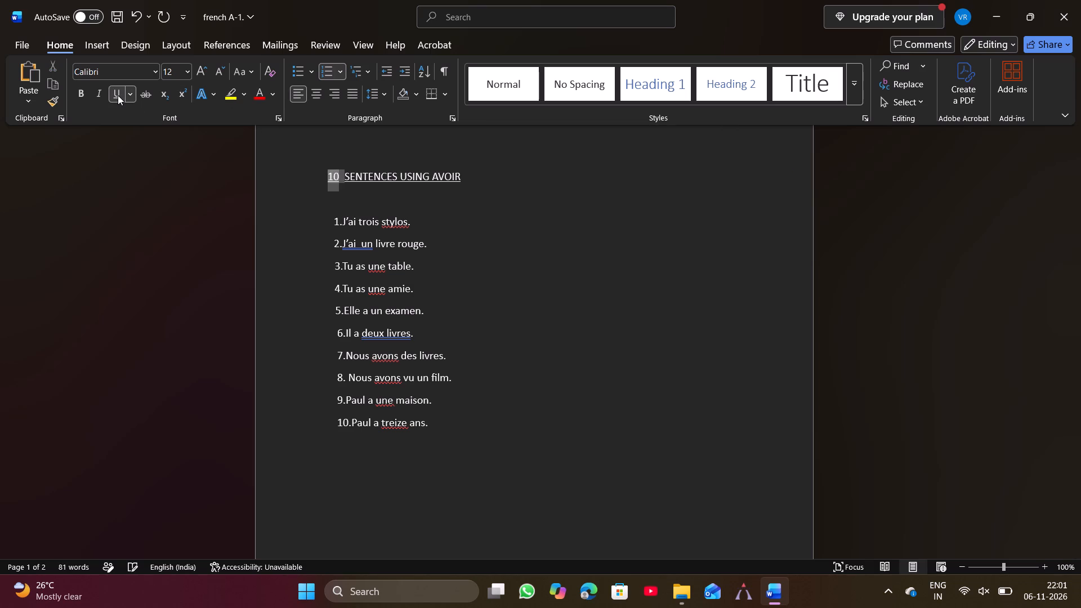
# Replace the automatic number in the heading with a plain typed 10 and remove the heading line's indent.
pyautogui.click(285, 191)
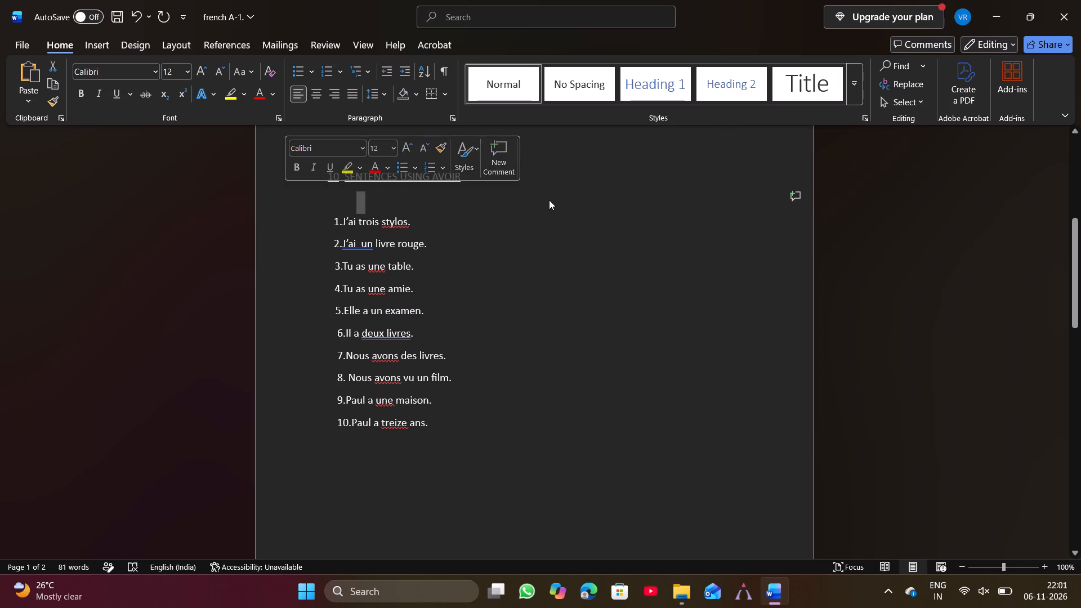
pyautogui.click(552, 199)
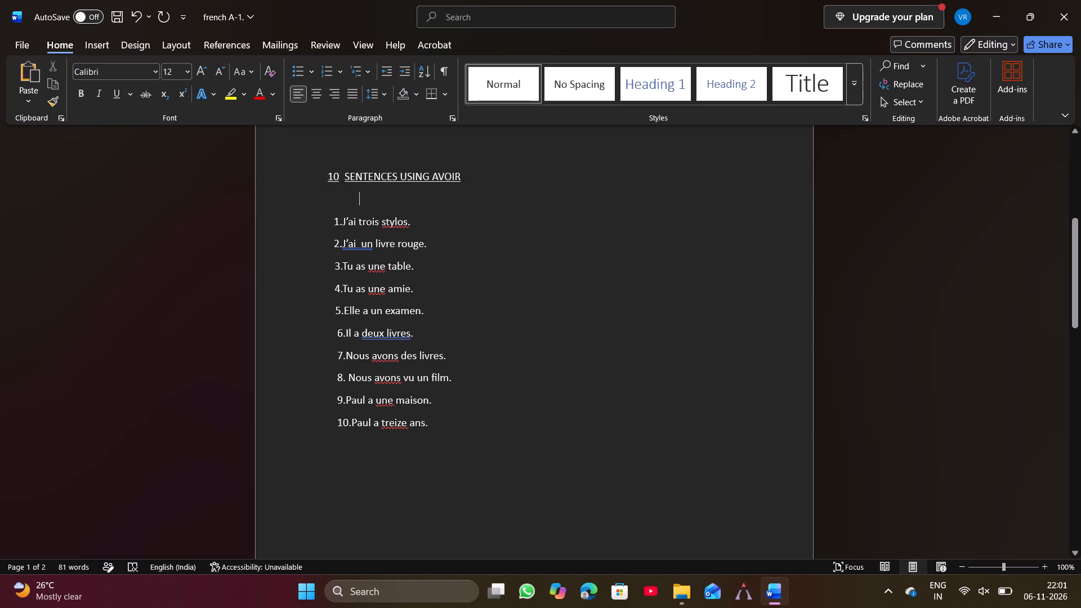
pyautogui.click(345, 185)
pyautogui.press('BackSpace')
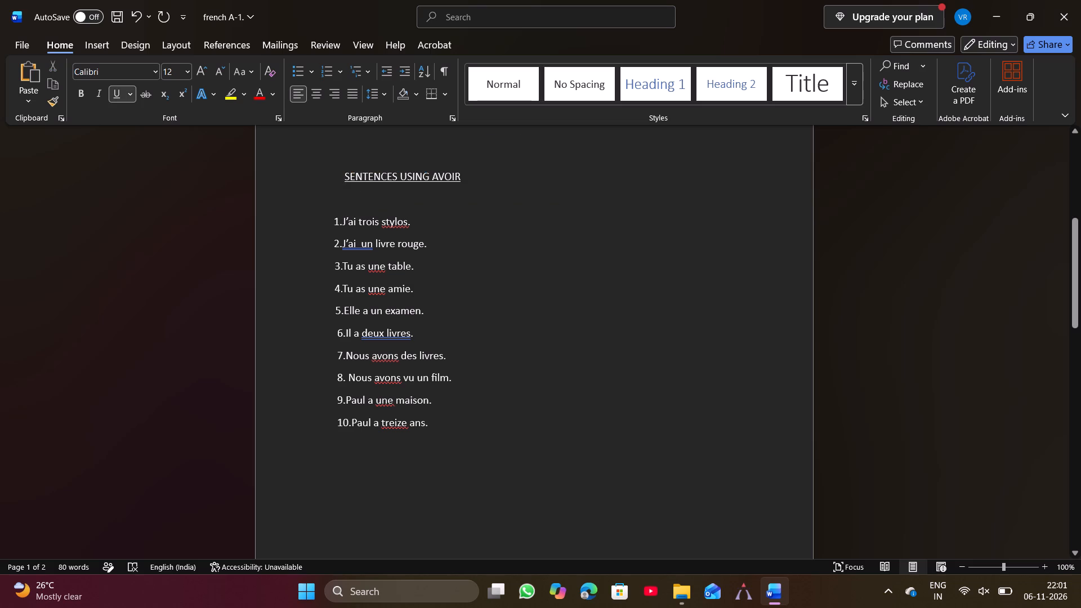
pyautogui.press('1')
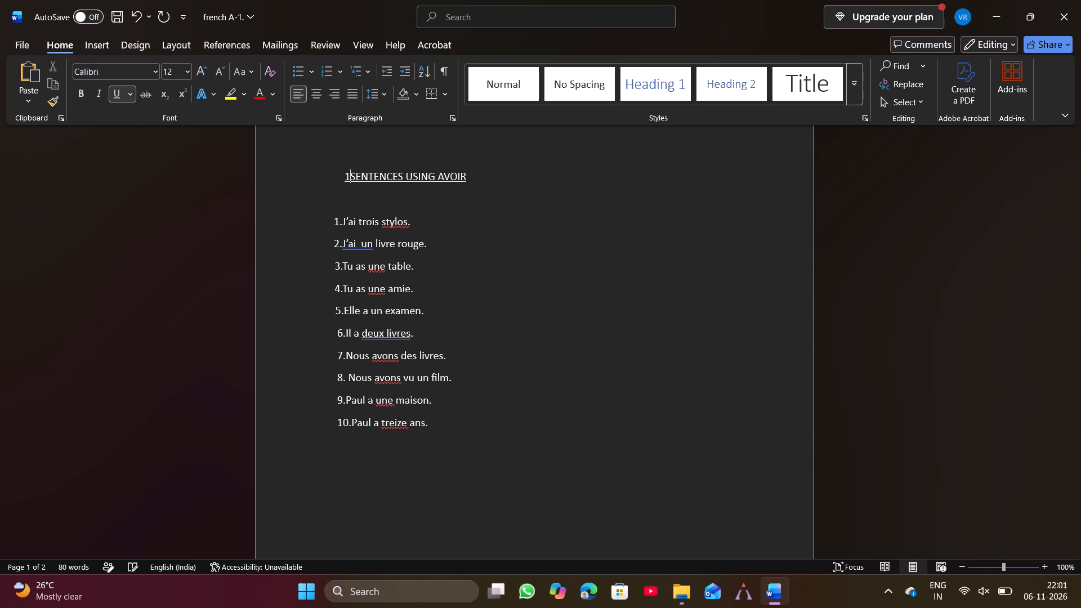
pyautogui.write('0')
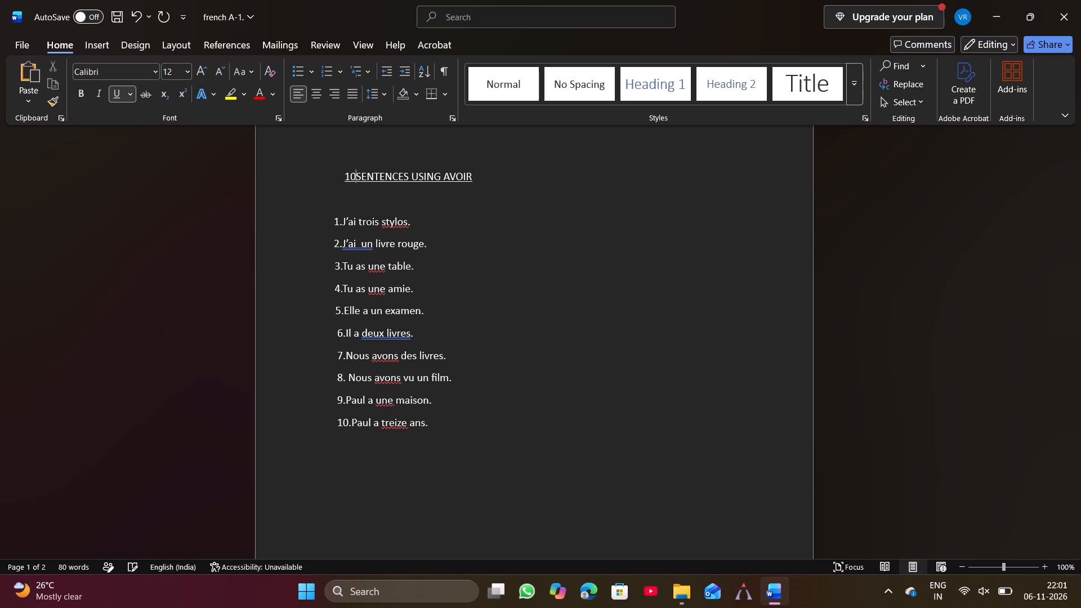
pyautogui.press('space')
pyautogui.press('BackSpace')
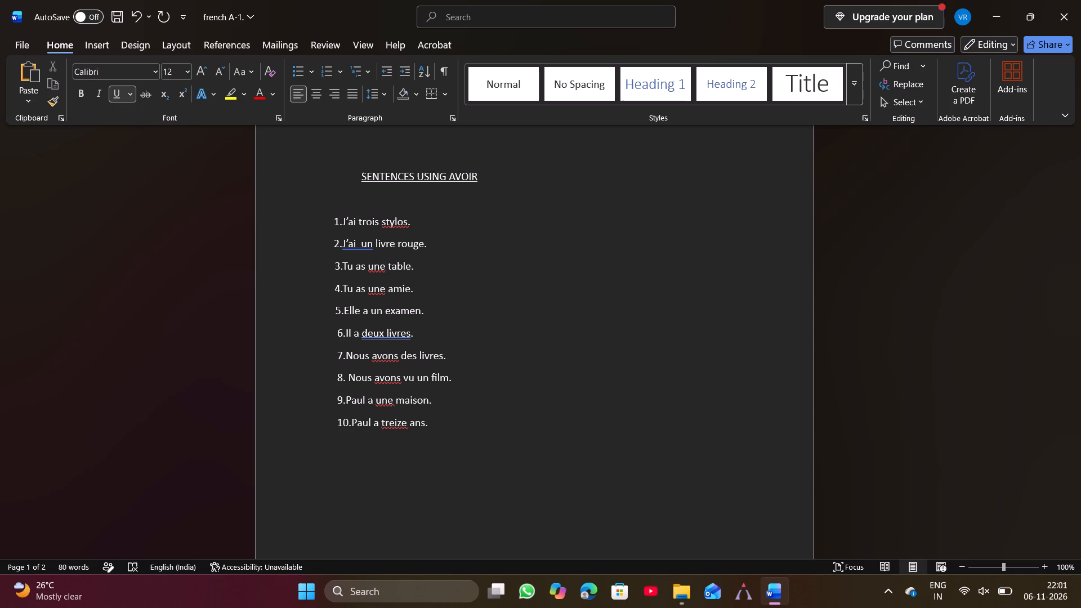
pyautogui.press('1')
pyautogui.press('0')
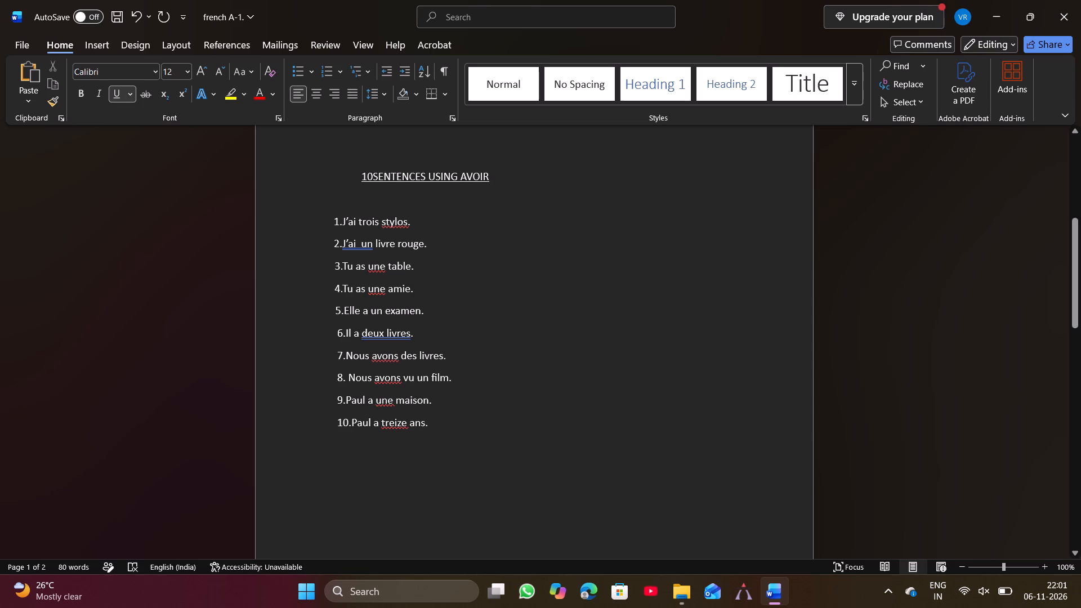
pyautogui.click(361, 179)
pyautogui.press('BackSpace')
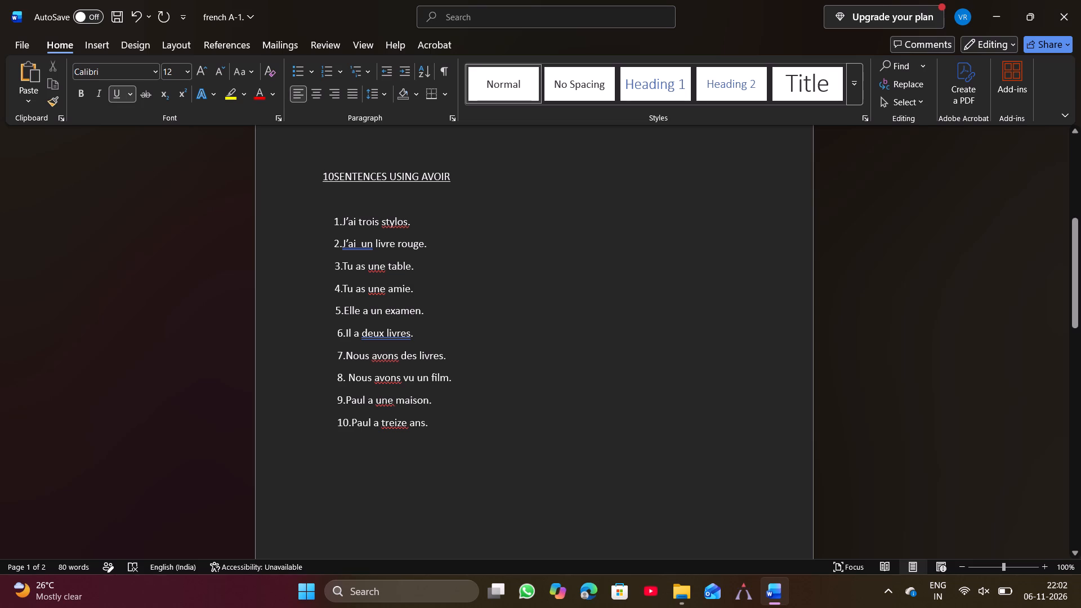
# Insert two spaces before the heading's 10 and two spaces between 10 and "SENTENCES USING AVOIR".
pyautogui.press('space')
pyautogui.press('space')
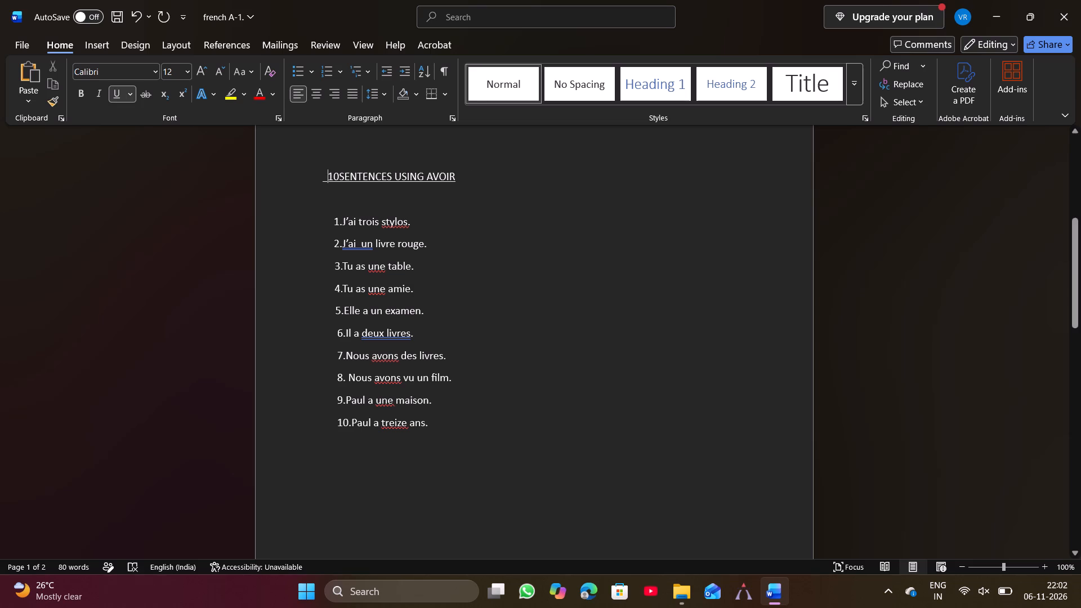
pyautogui.click(341, 171)
pyautogui.press('space')
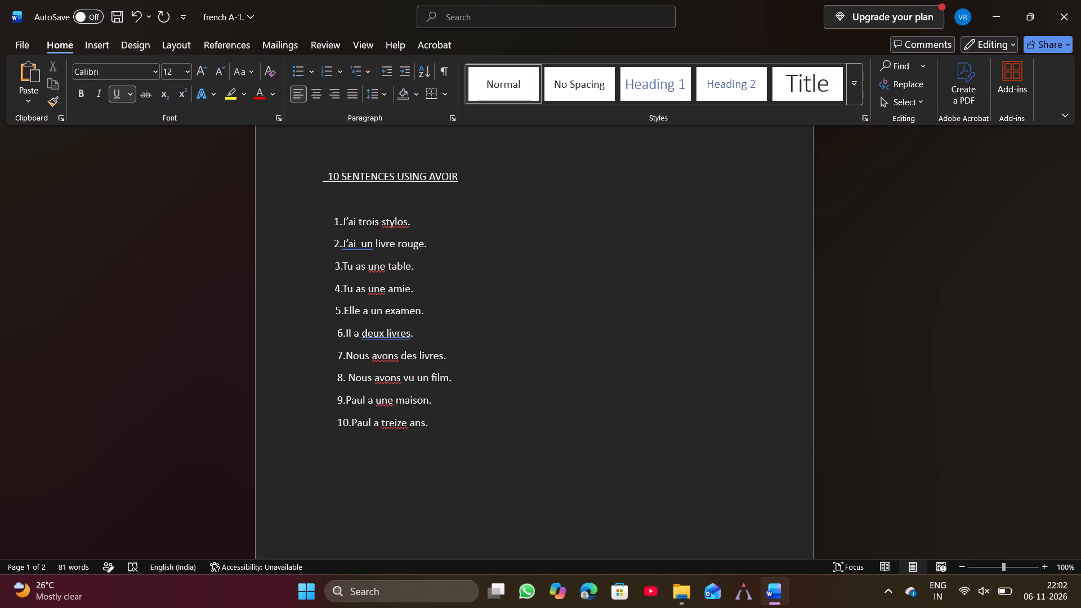
pyautogui.press('space')
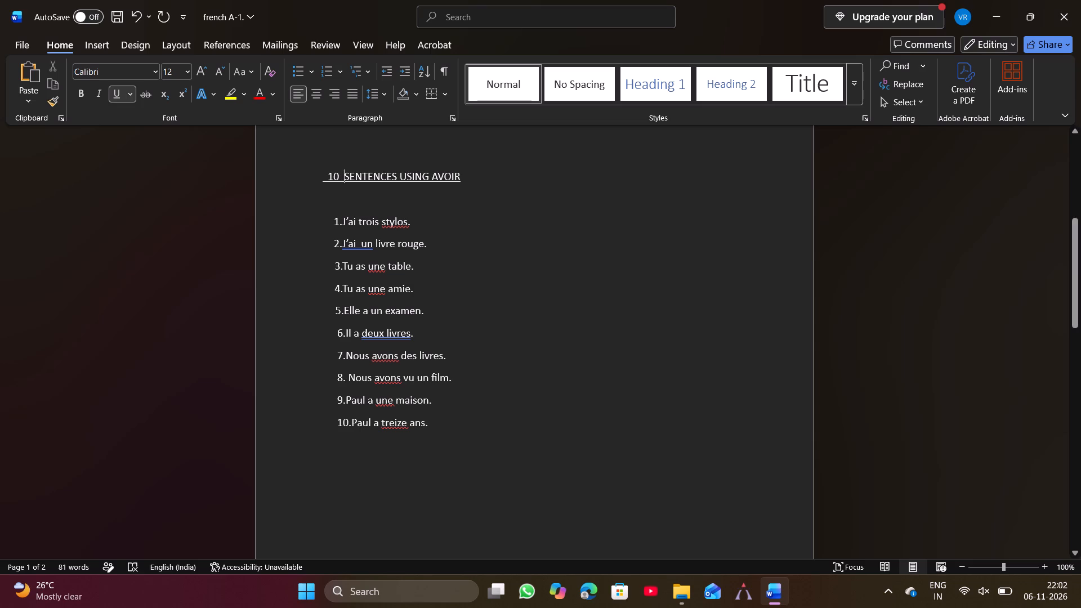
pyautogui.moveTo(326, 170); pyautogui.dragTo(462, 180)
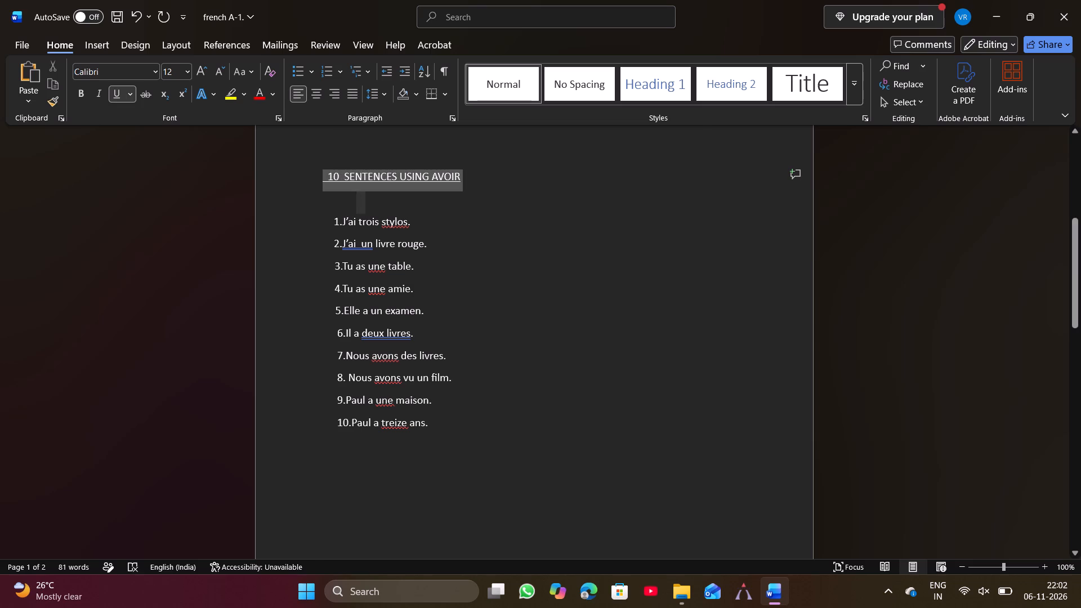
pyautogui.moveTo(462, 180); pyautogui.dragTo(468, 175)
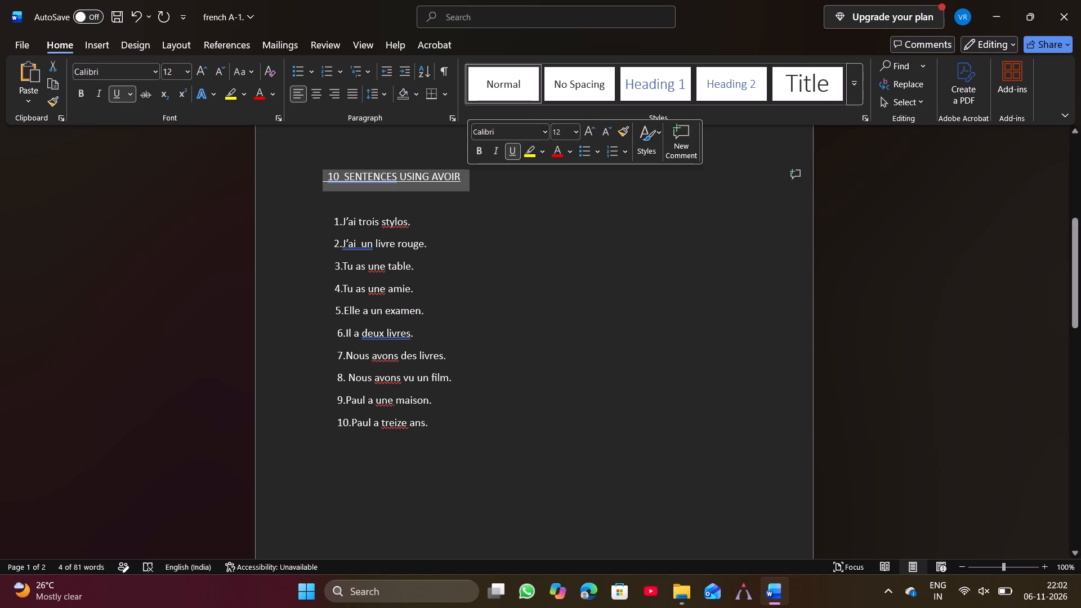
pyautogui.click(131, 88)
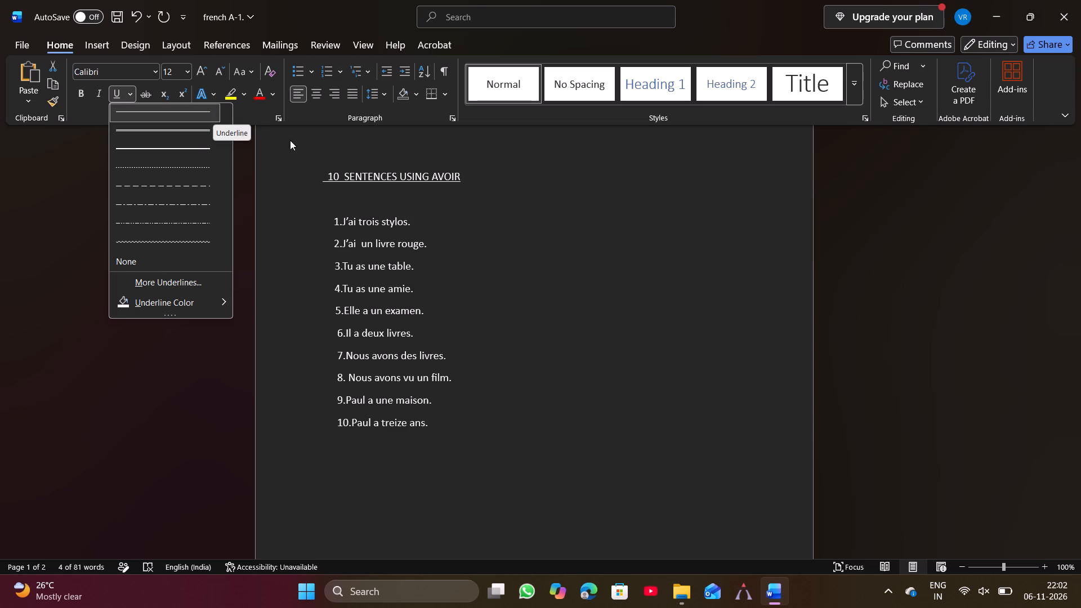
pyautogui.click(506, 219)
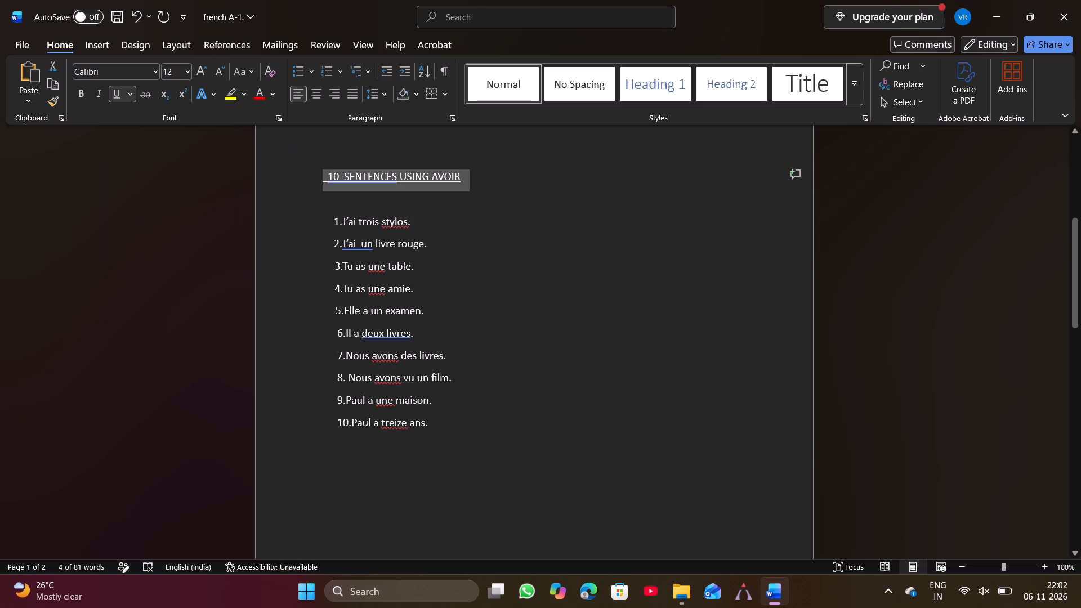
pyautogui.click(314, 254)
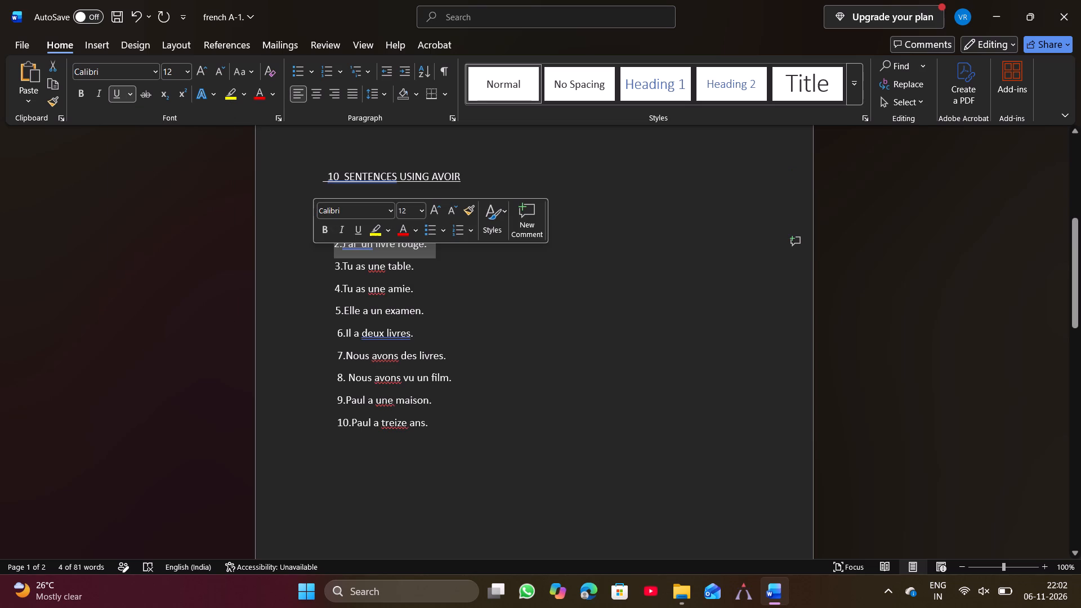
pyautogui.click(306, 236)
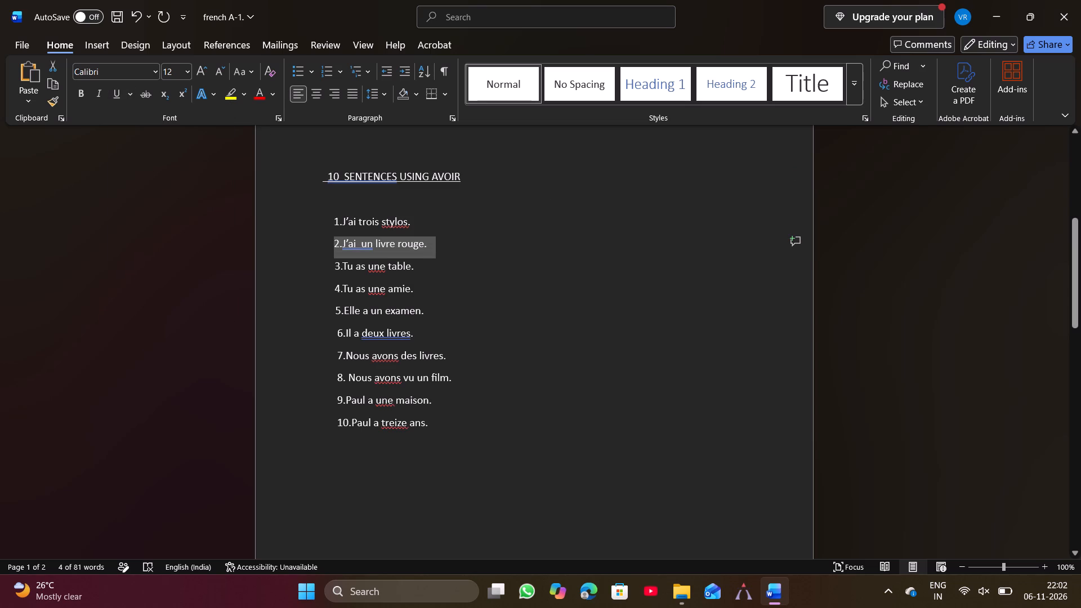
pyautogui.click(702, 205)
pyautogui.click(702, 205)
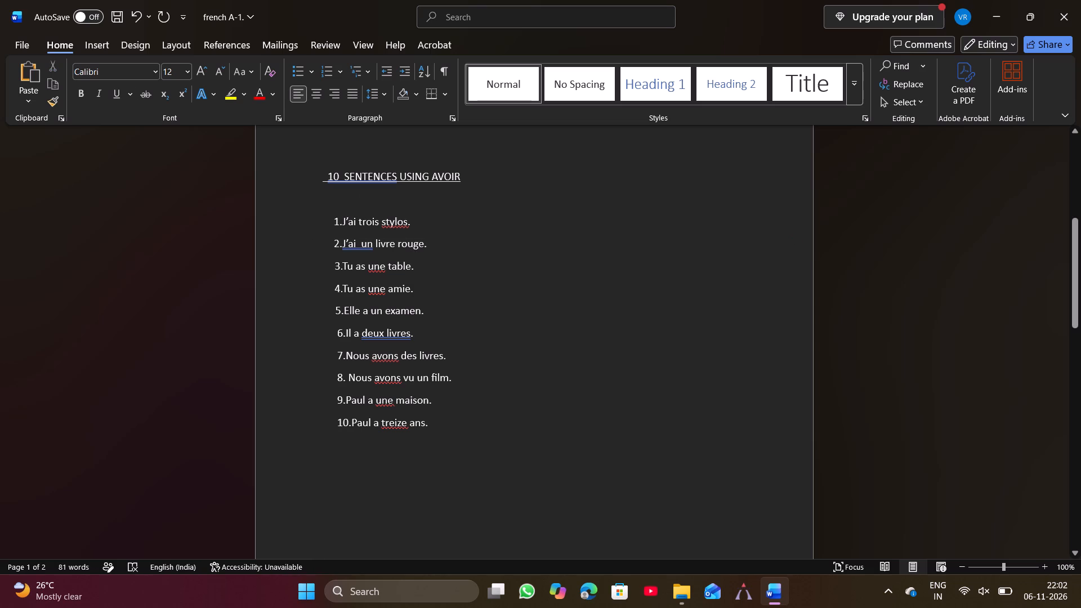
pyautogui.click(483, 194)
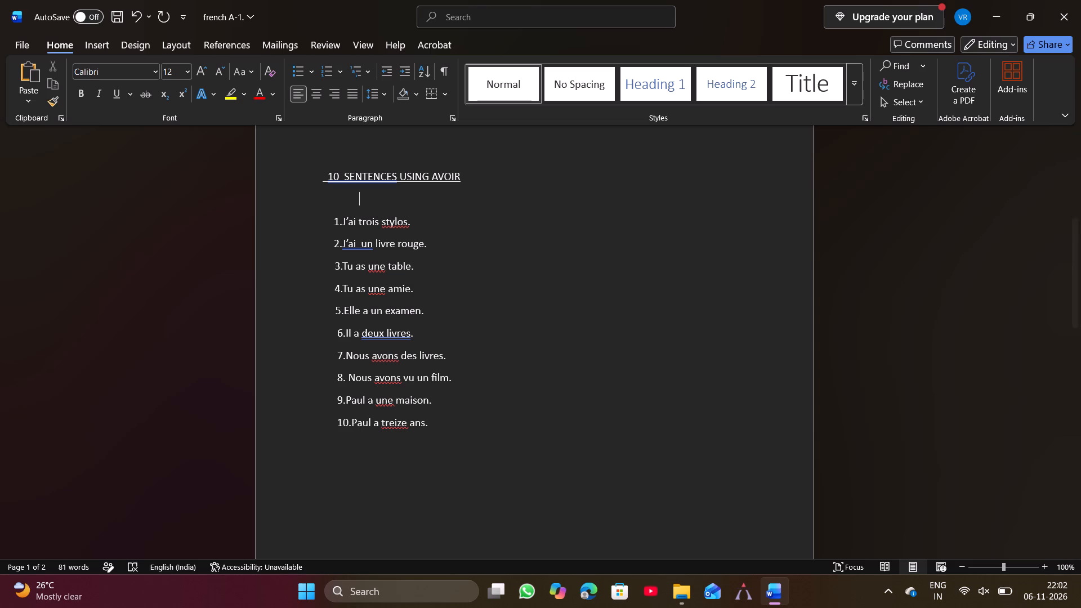
# Save the assignment as the Word document "french A-1." in the 2026-45 folder and close it.
pyautogui.hotkey('ctrl', 's')
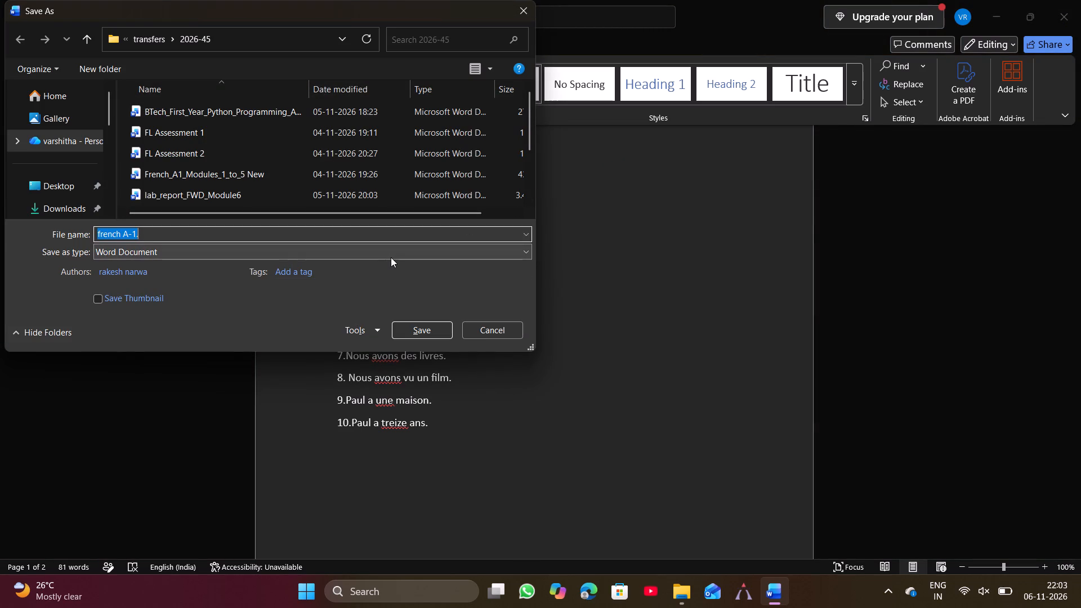
pyautogui.click(421, 333)
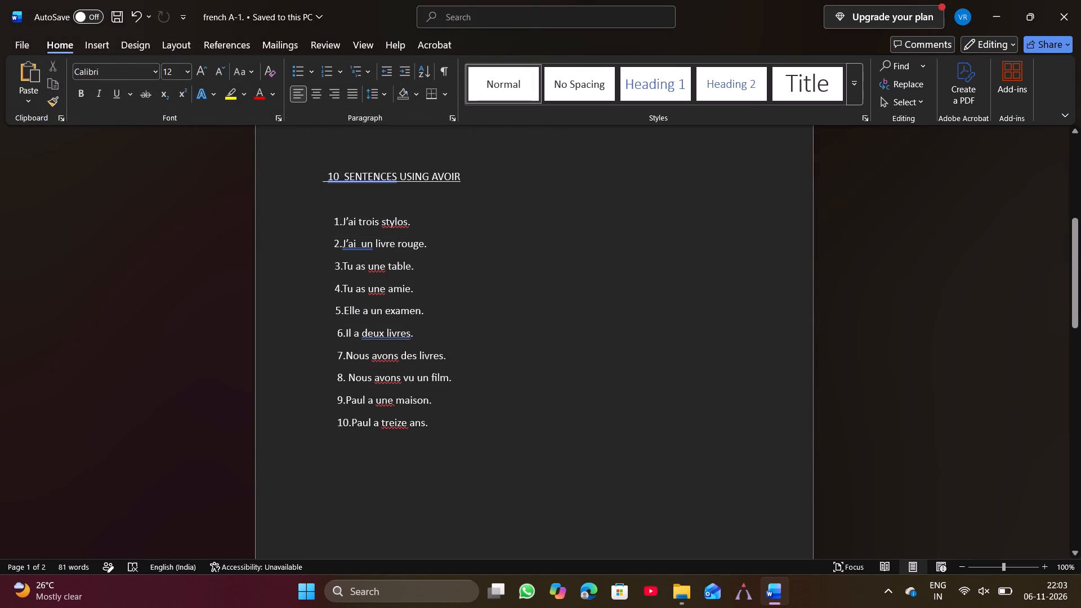
pyautogui.scroll(9, 386, 213)
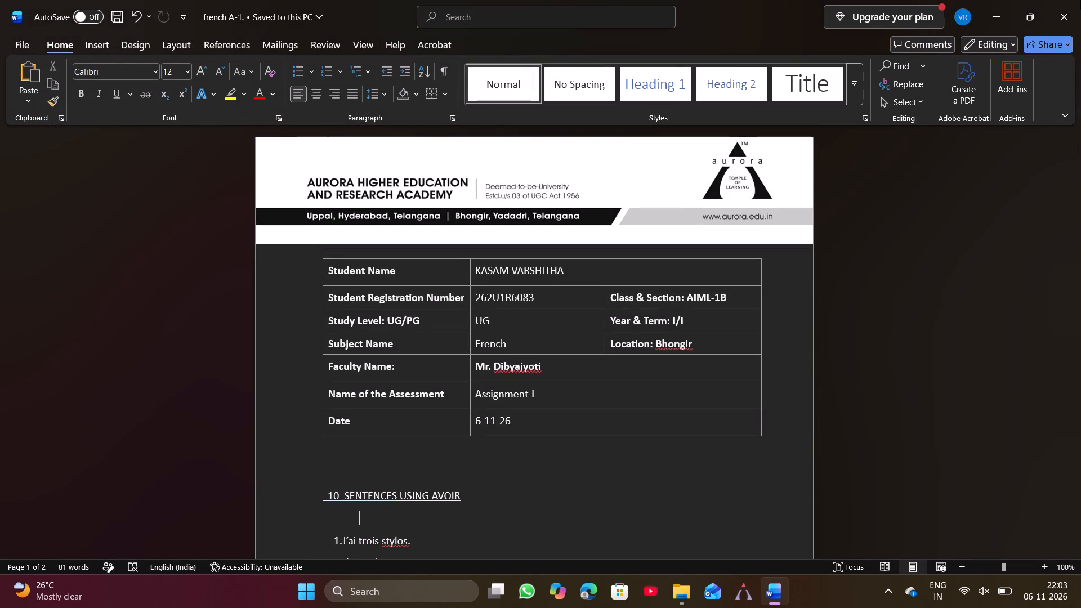
pyautogui.click(1080, 4)
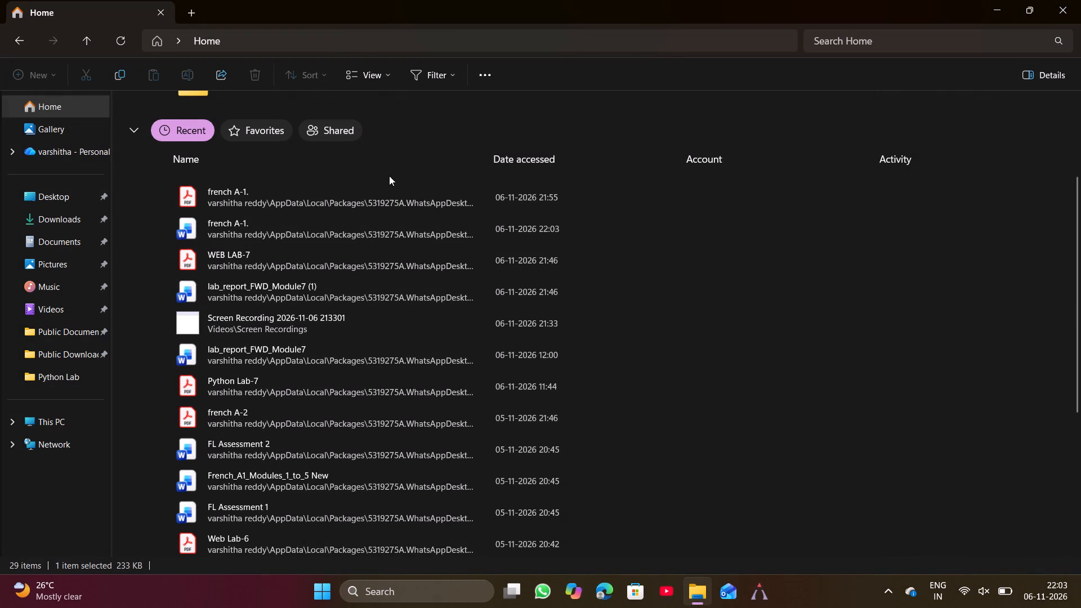
# Open the "french A-1." PDF from the recent files, look over its heading and ten sentences, and close it.
pyautogui.doubleClick(382, 196)
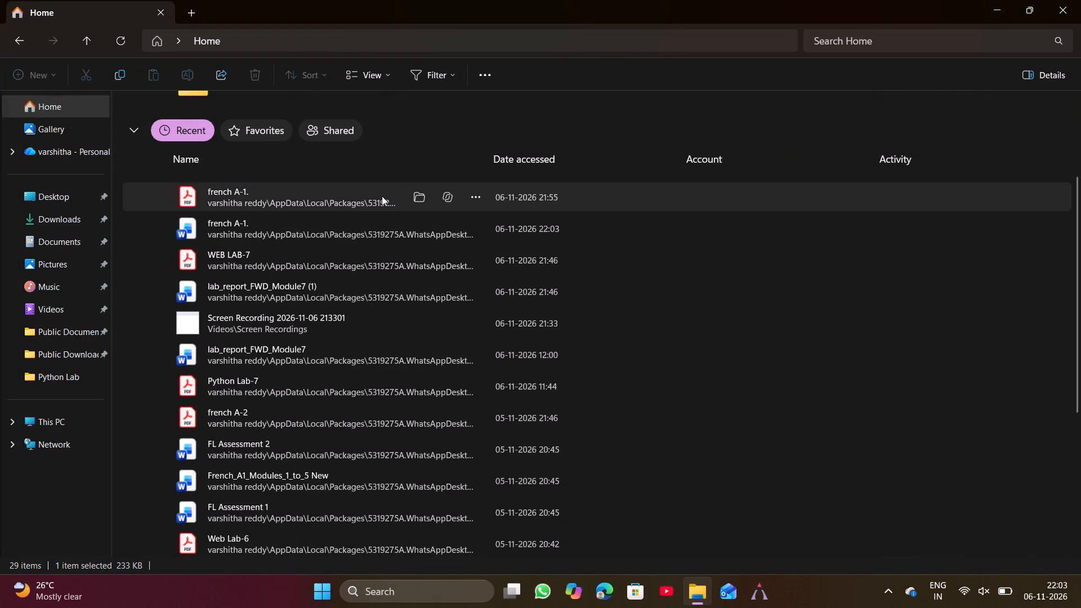
pyautogui.doubleClick(382, 196)
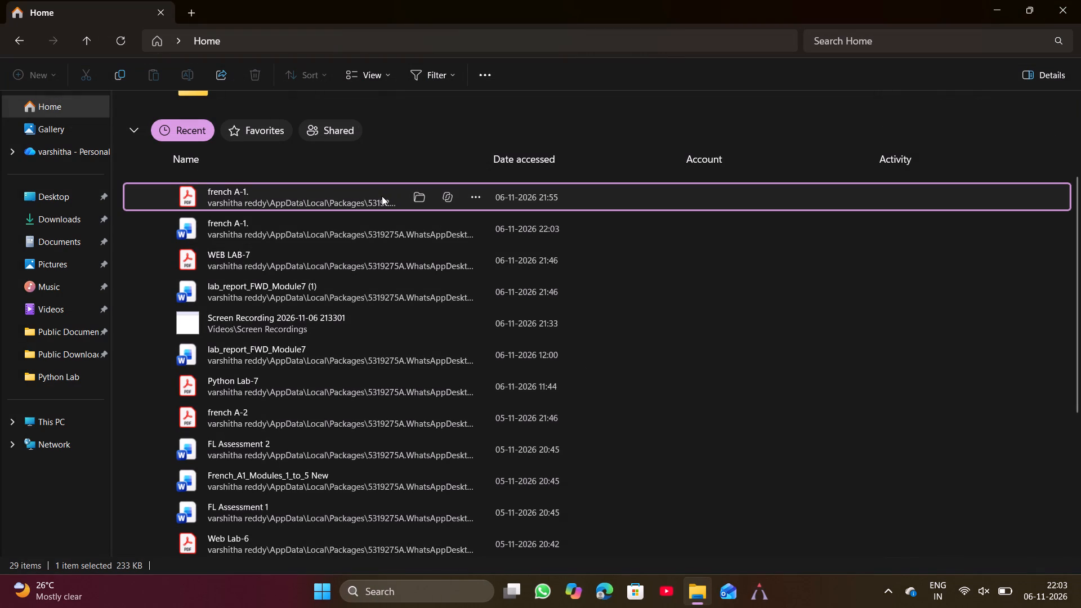
pyautogui.scroll(-1, 382, 196)
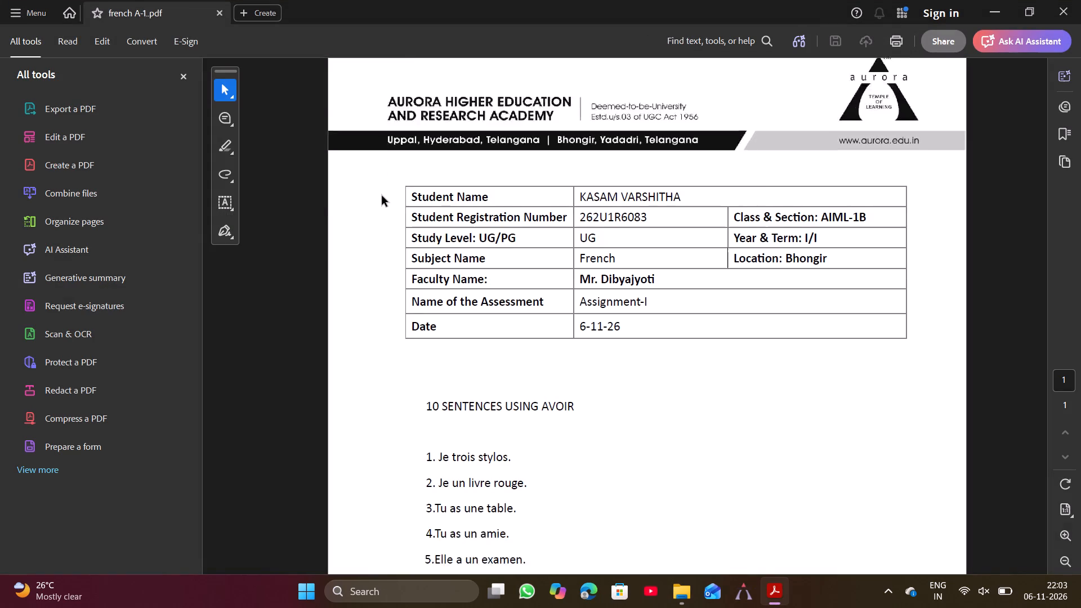
pyautogui.scroll(-1, 382, 196)
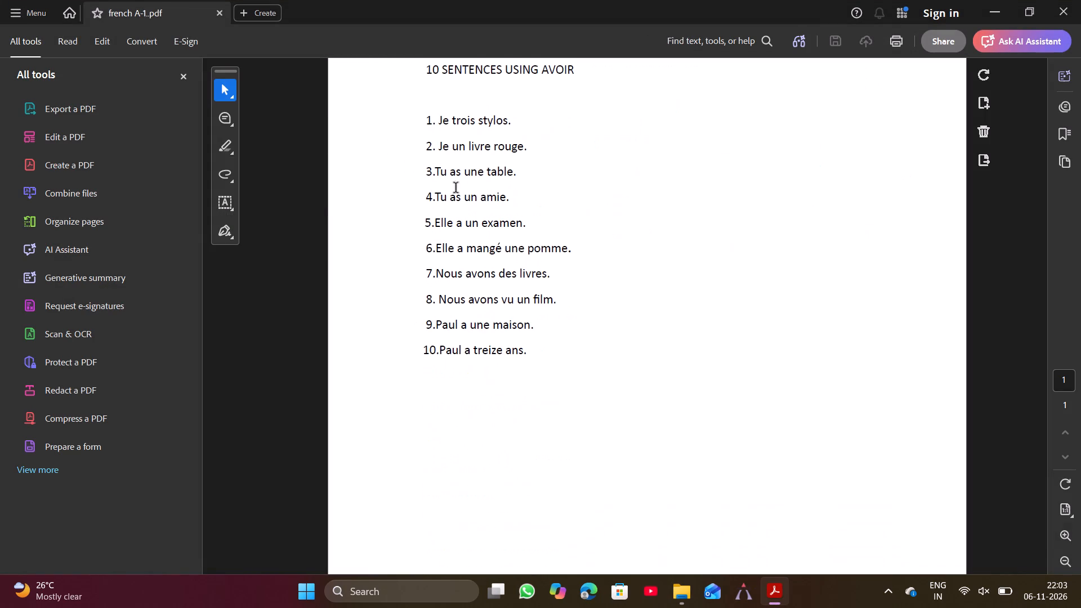
pyautogui.scroll(9, 495, 184)
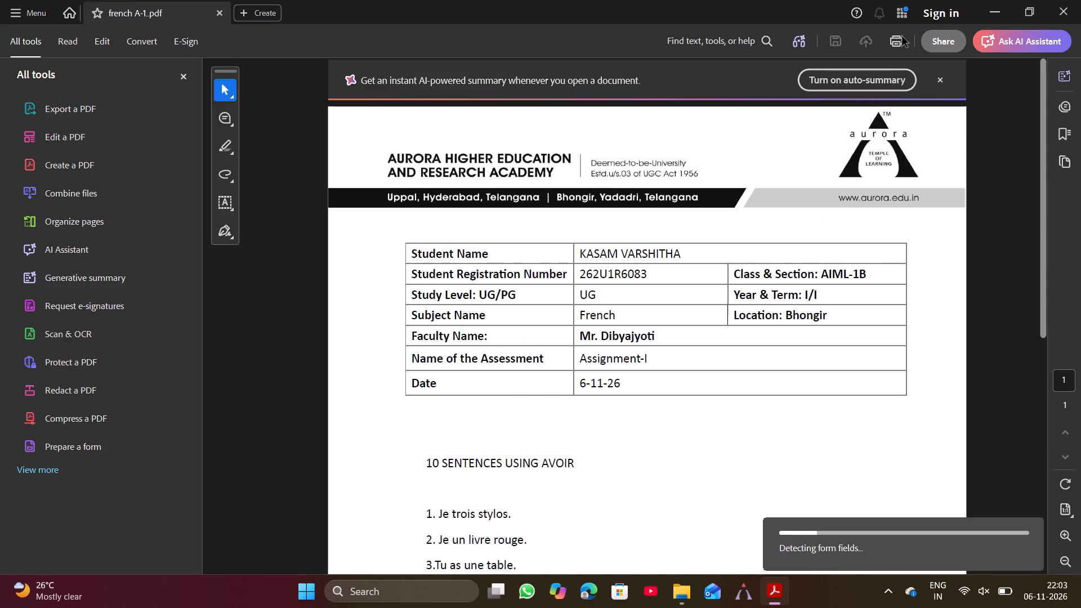
pyautogui.click(1080, 0)
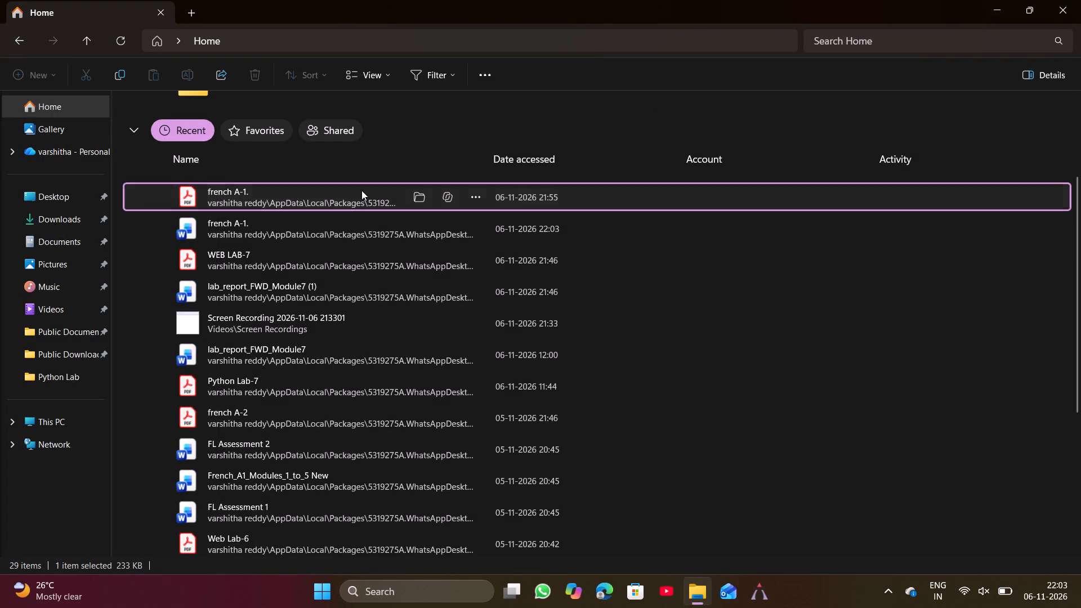
# Reopen the Word document "french A-1." from the recent files and look over its content.
pyautogui.doubleClick(309, 242)
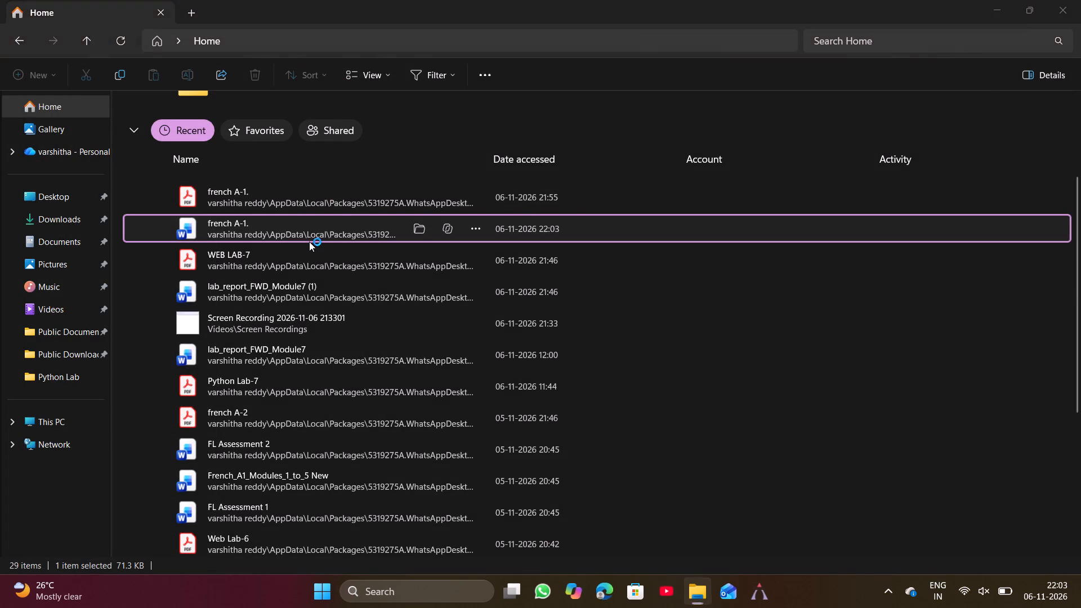
pyautogui.scroll(-3, 349, 186)
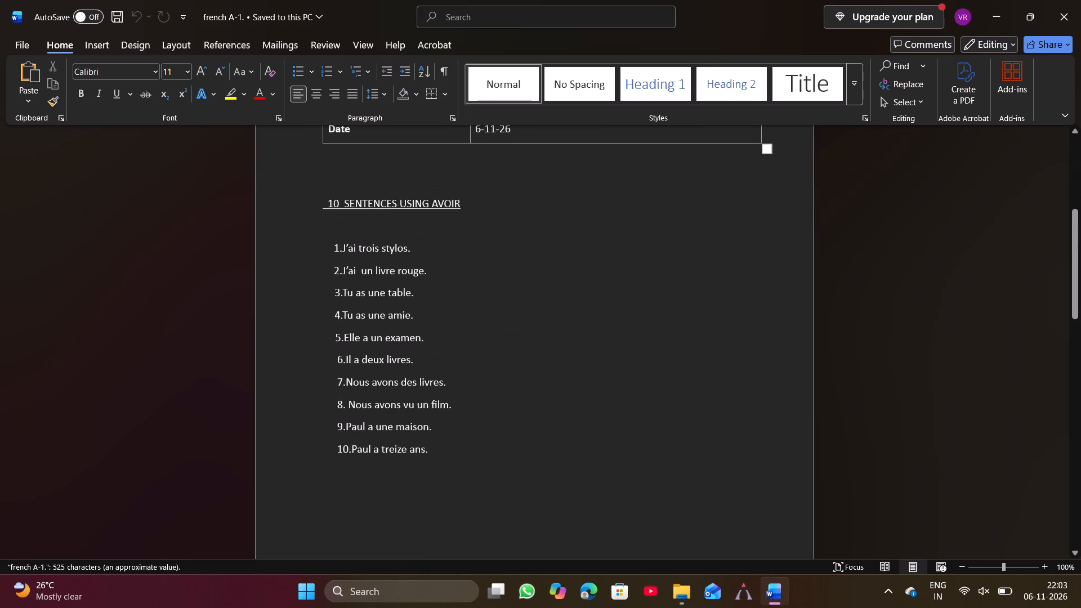
pyautogui.scroll(9, 486, 194)
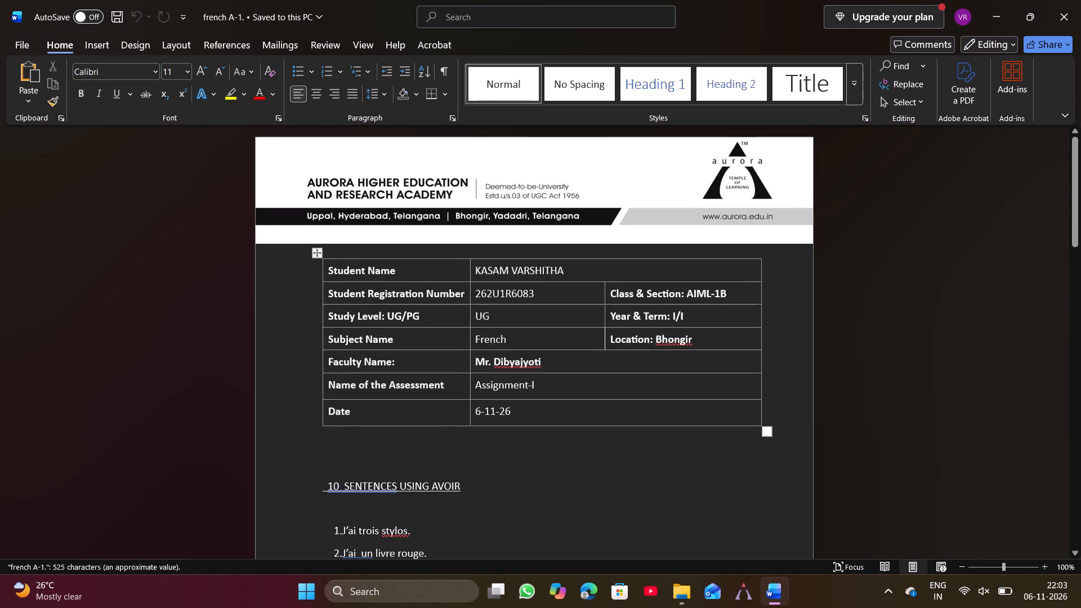
# Export the document as the PDF "french A-1." in the 2026-45 folder, replacing the existing file, and close the Word document.
pyautogui.click(26, 39)
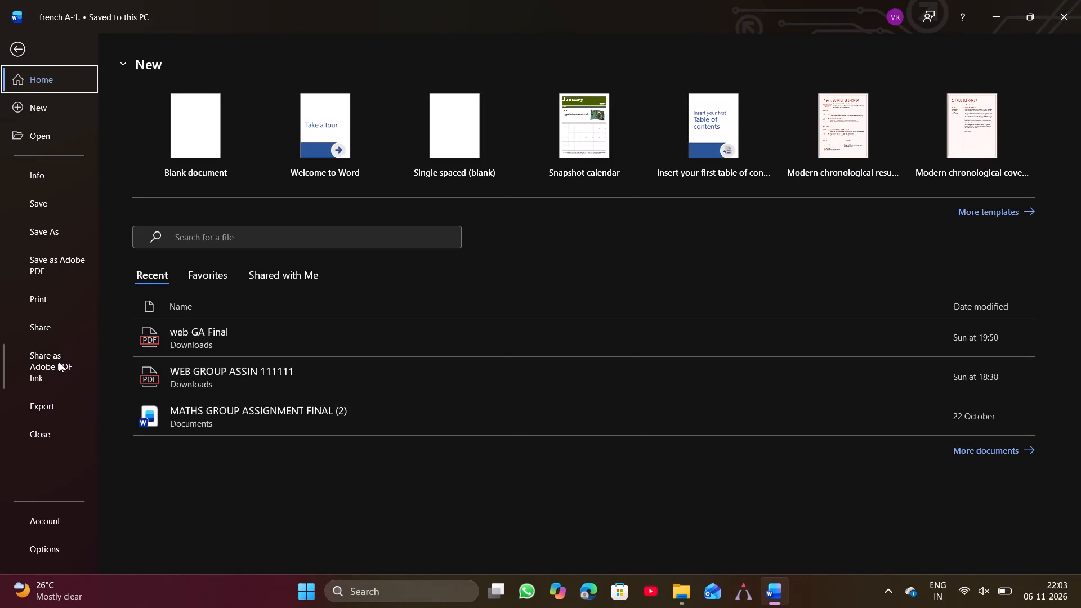
pyautogui.click(51, 399)
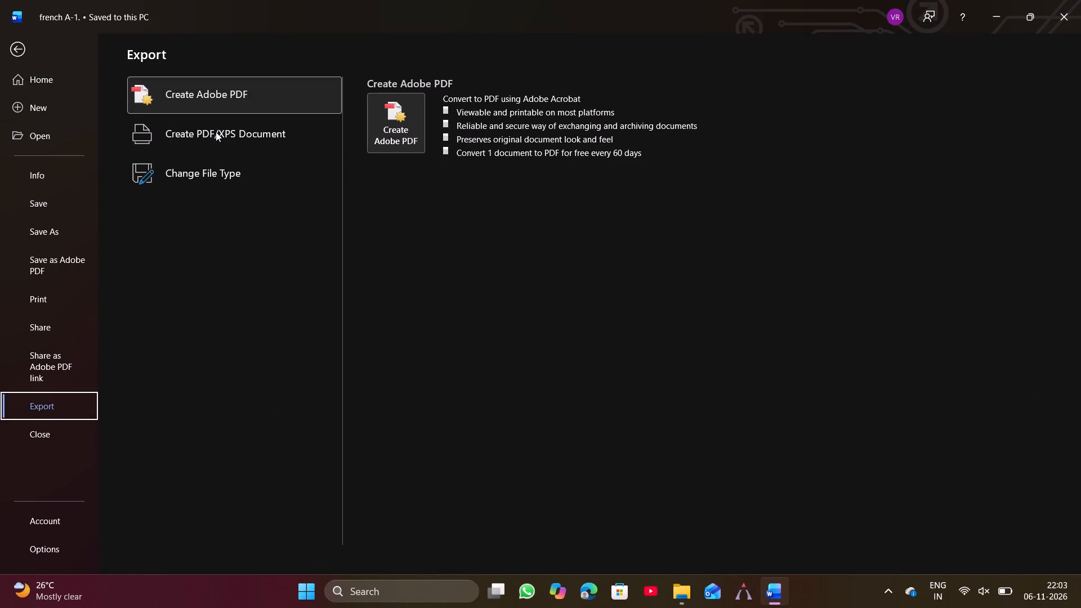
pyautogui.click(217, 130)
pyautogui.click(405, 172)
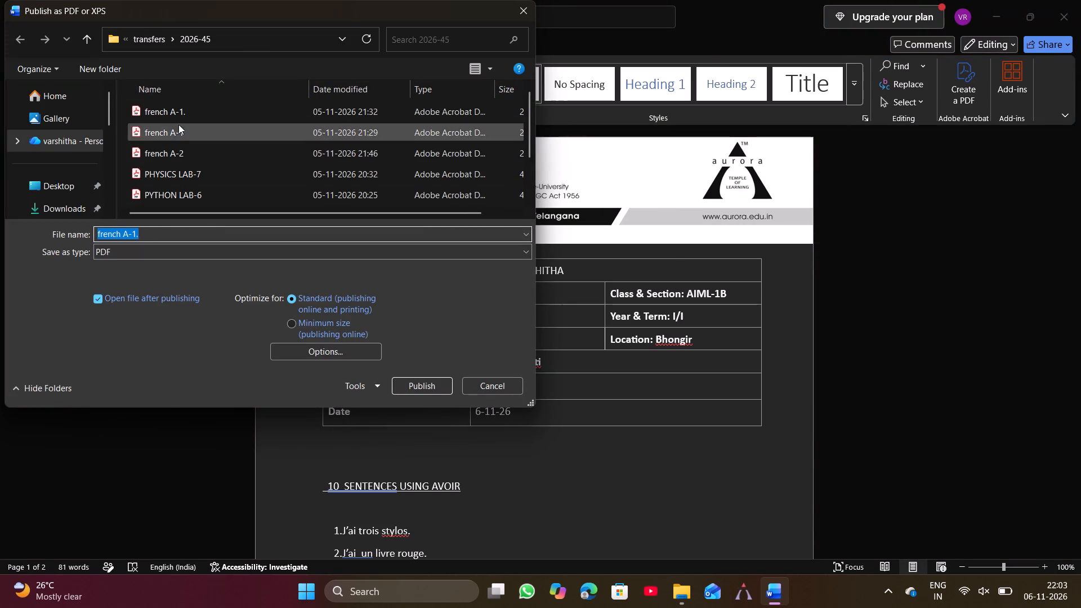
pyautogui.click(181, 115)
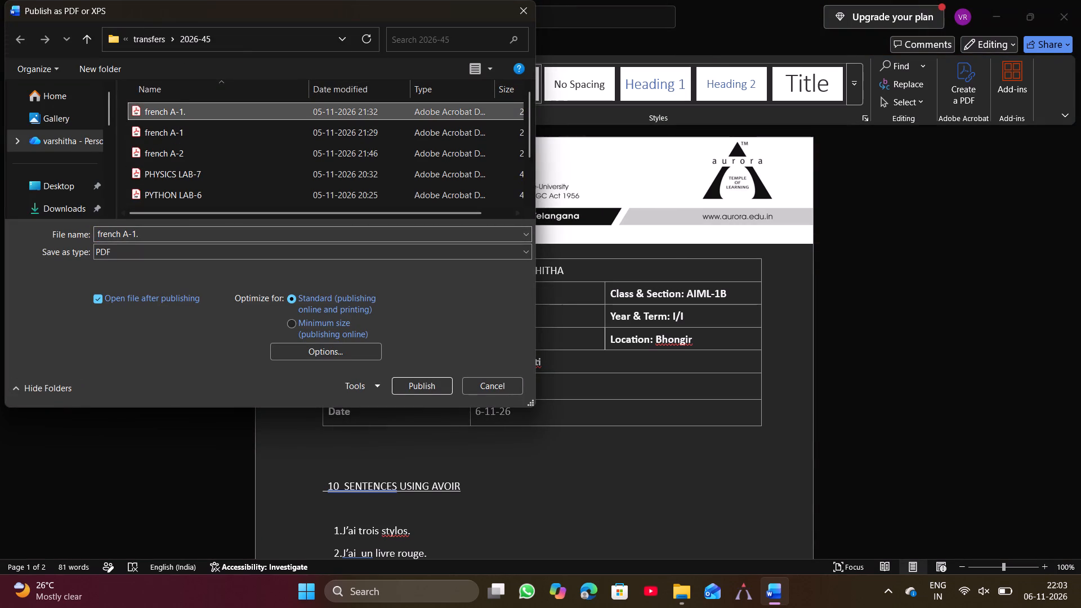
pyautogui.click(177, 236)
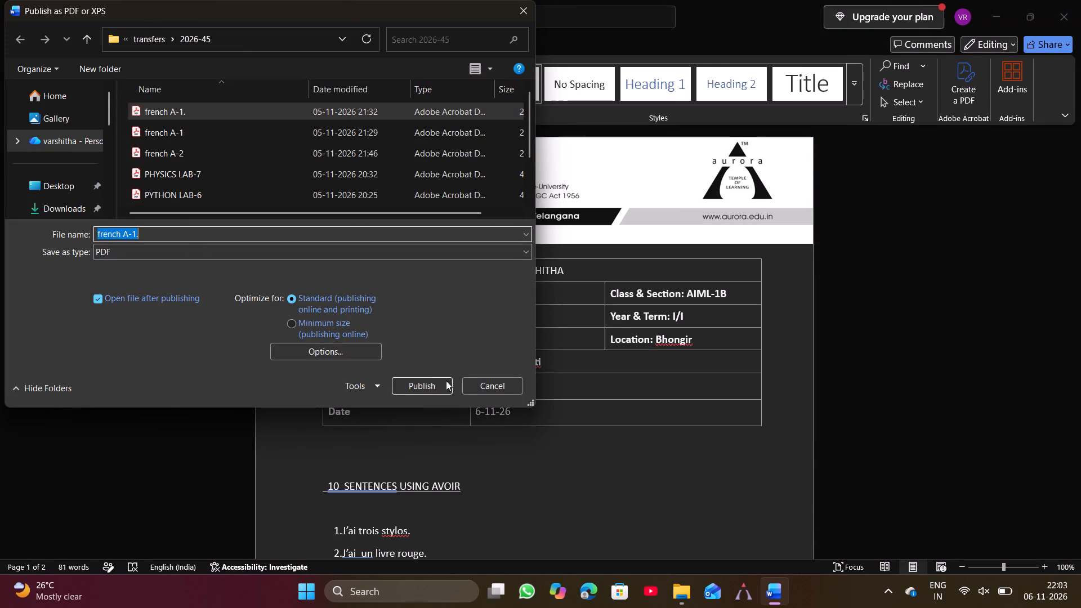
pyautogui.click(415, 386)
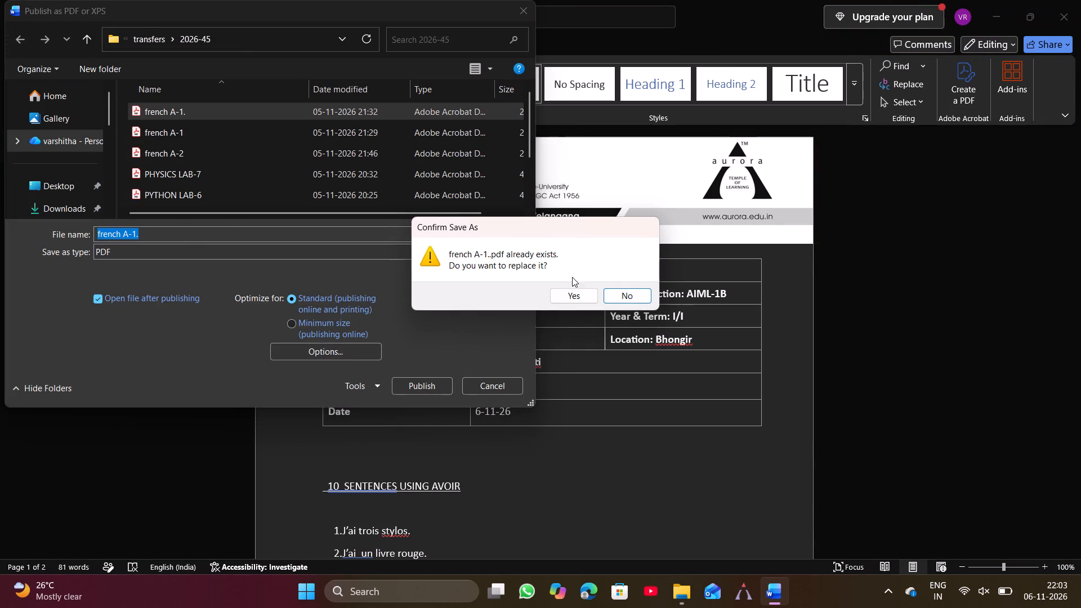
pyautogui.click(571, 290)
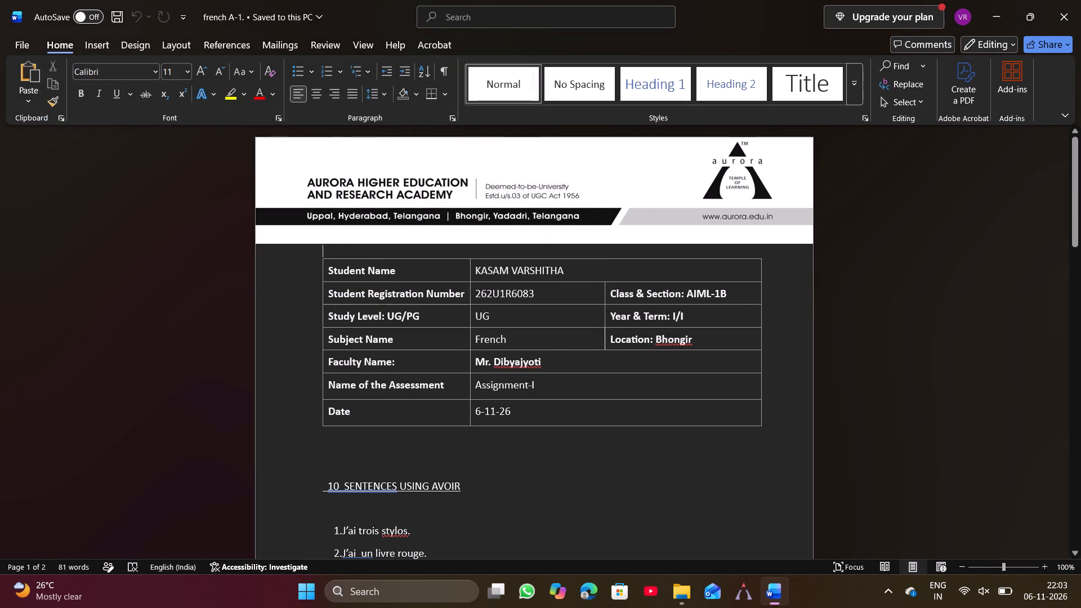
pyautogui.click(1080, 0)
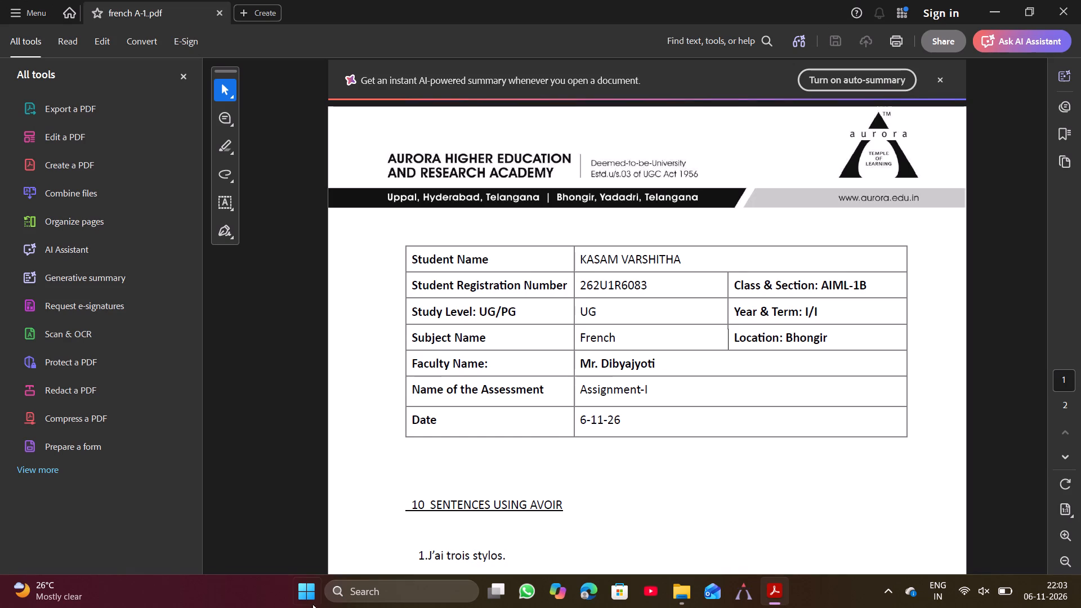
# Open the "french A-1." PDF from the recent files in File Explorer, check its heading and ten avoir sentences, and close it.
pyautogui.click(684, 578)
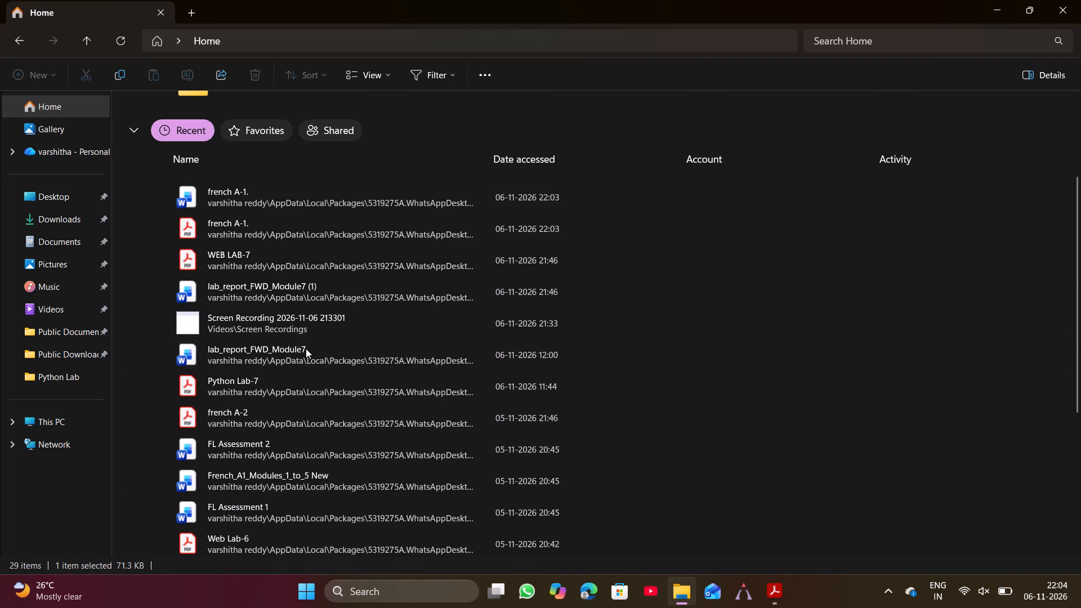
pyautogui.scroll(1, 306, 244)
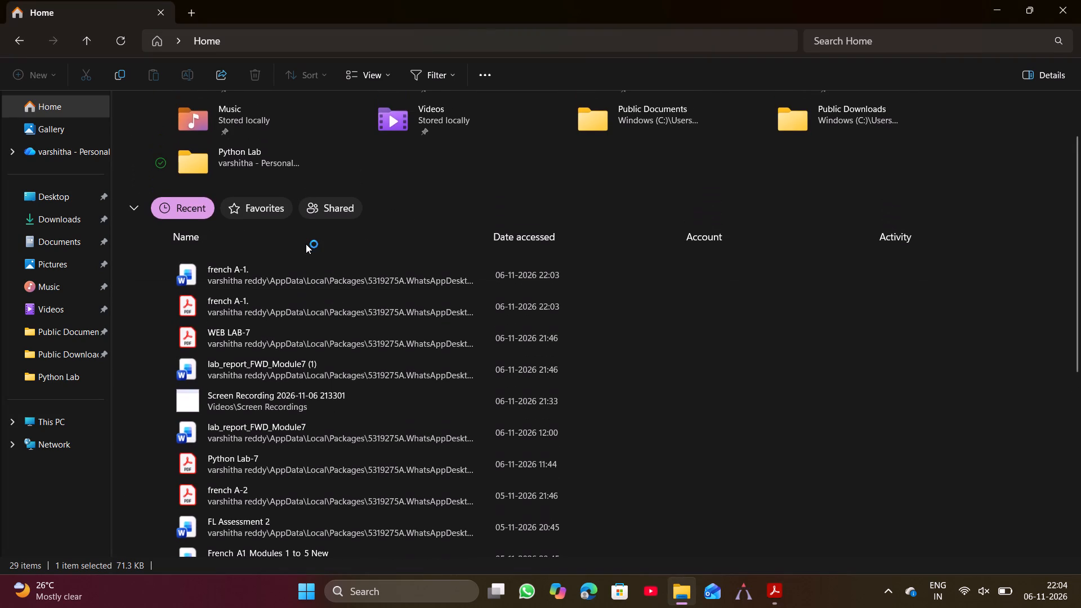
pyautogui.scroll(-1, 306, 244)
pyautogui.doubleClick(301, 251)
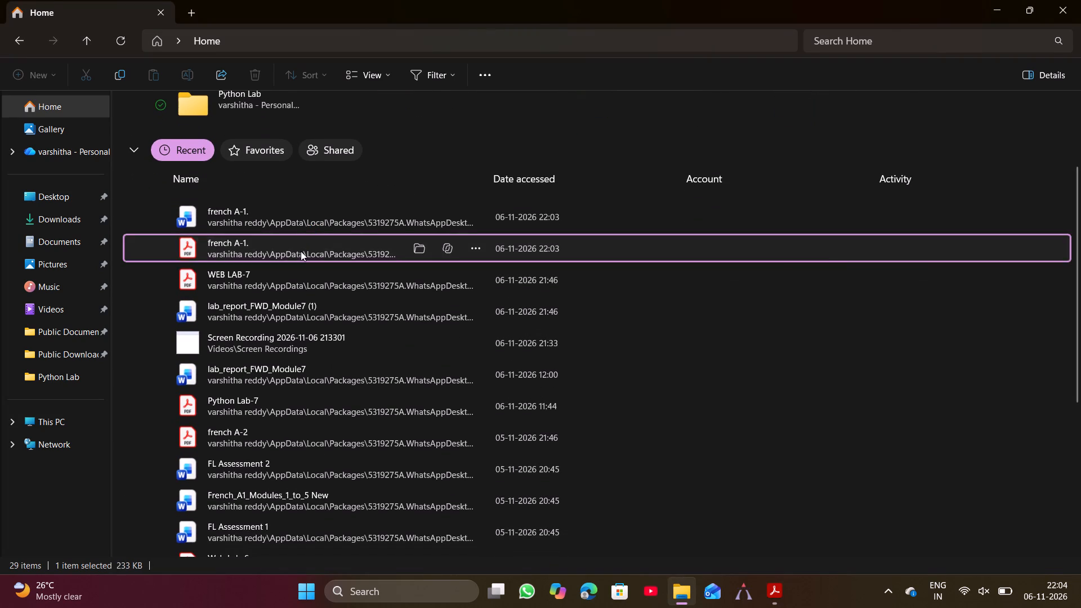
pyautogui.scroll(-3, 311, 236)
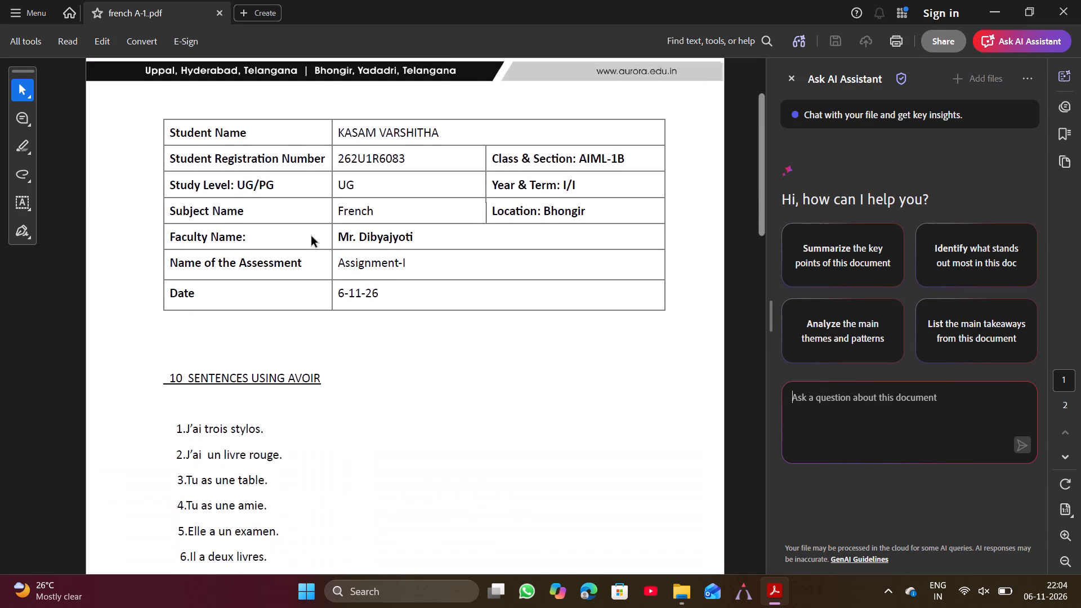
pyautogui.scroll(-3, 327, 213)
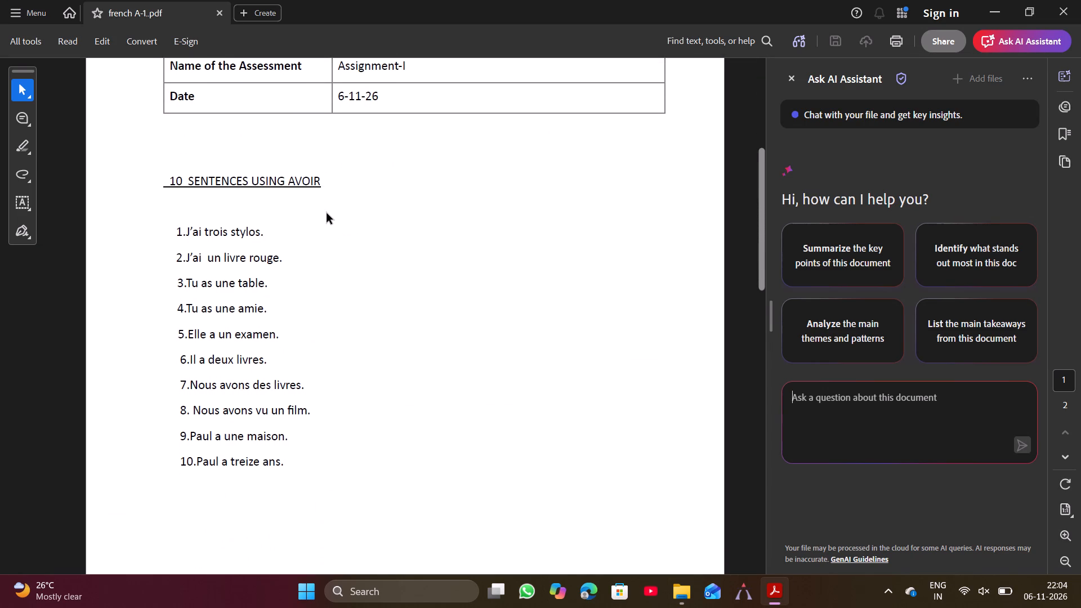
pyautogui.scroll(-1, 327, 213)
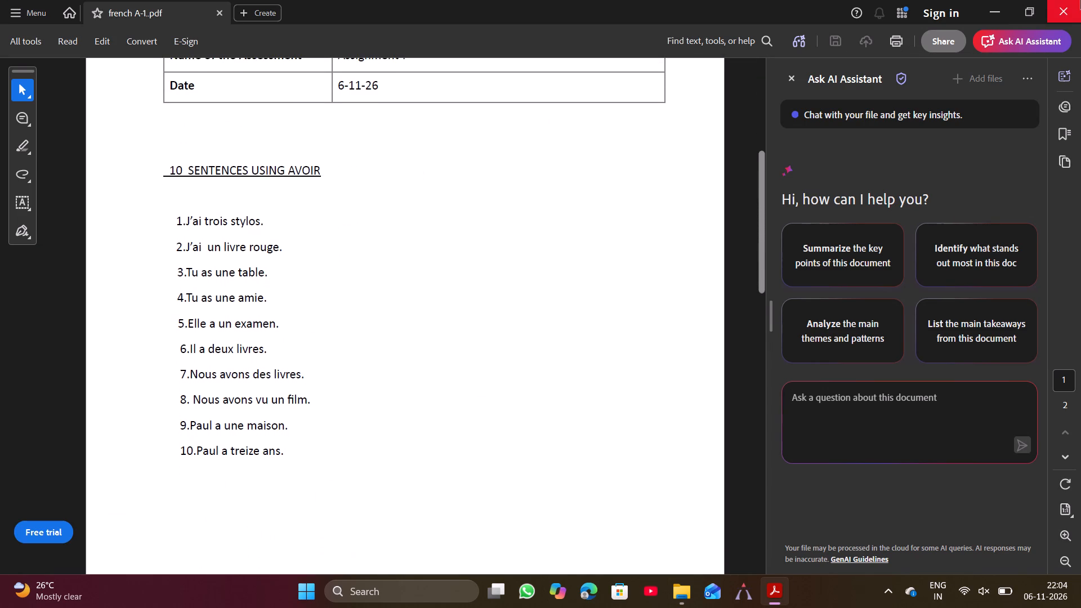
pyautogui.click(1080, 0)
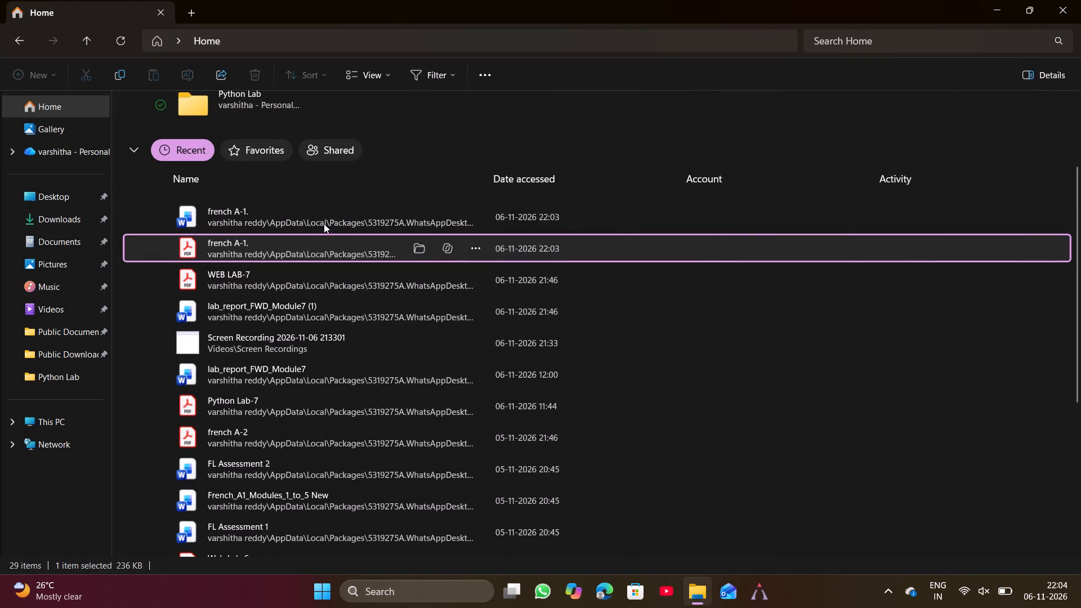
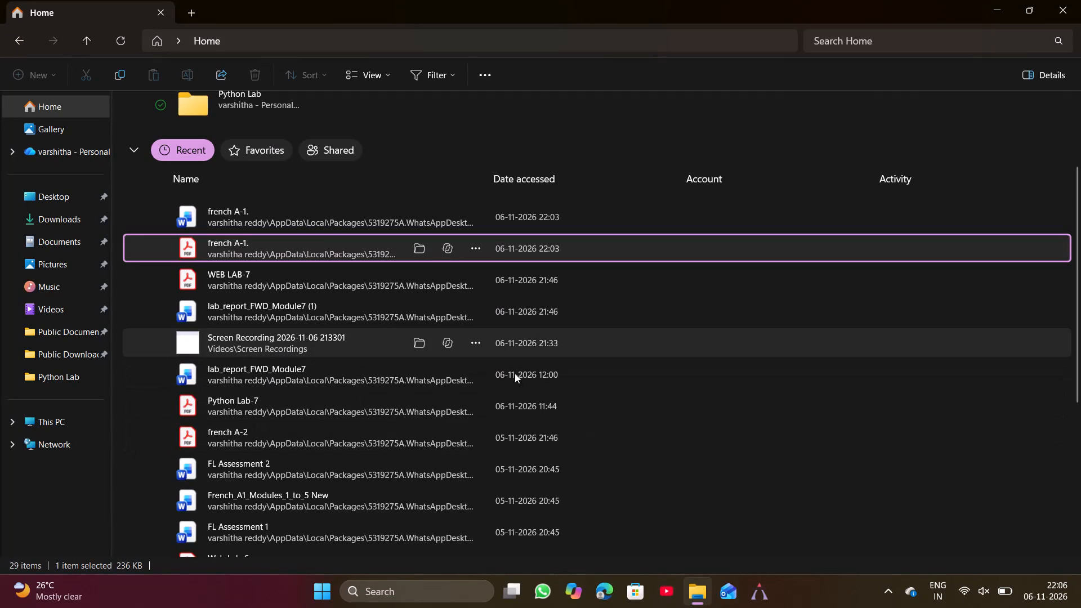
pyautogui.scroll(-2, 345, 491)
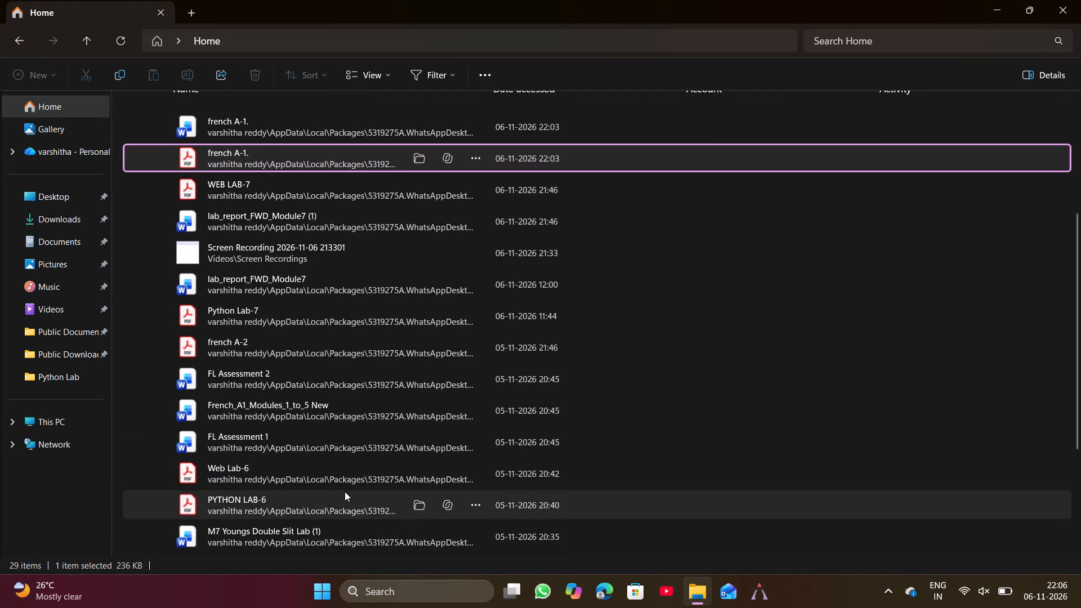
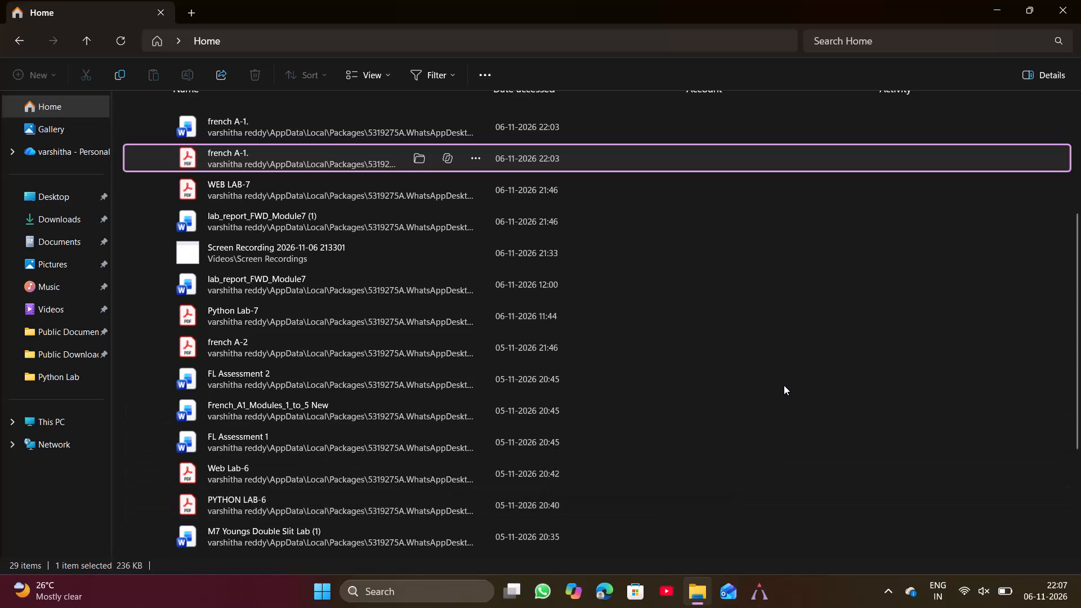
# Select the french A-1. Word document in the recent files list.
pyautogui.scroll(7, 784, 385)
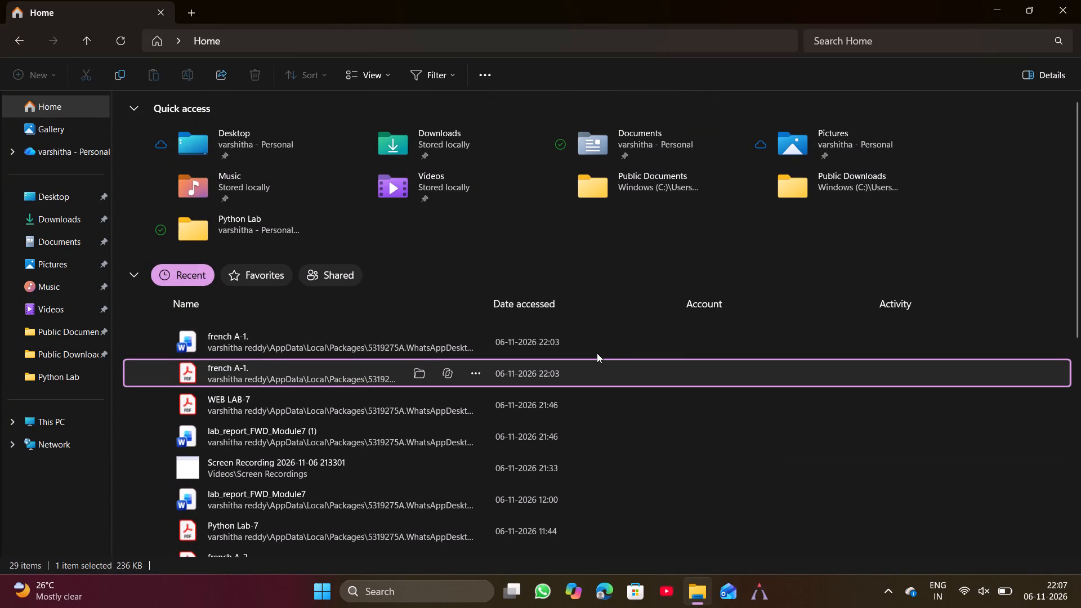
pyautogui.click(298, 336)
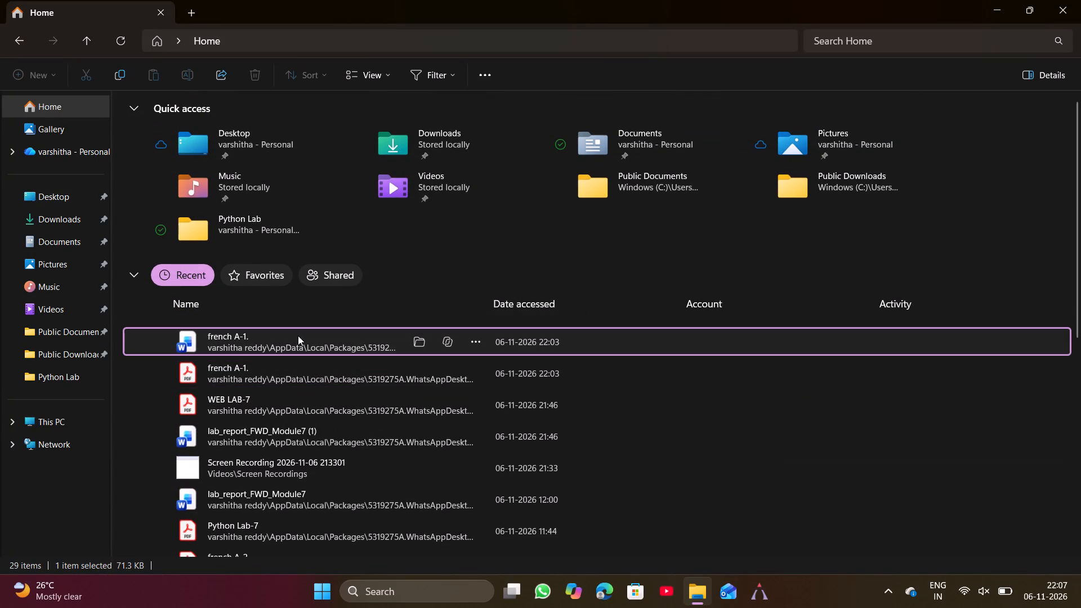
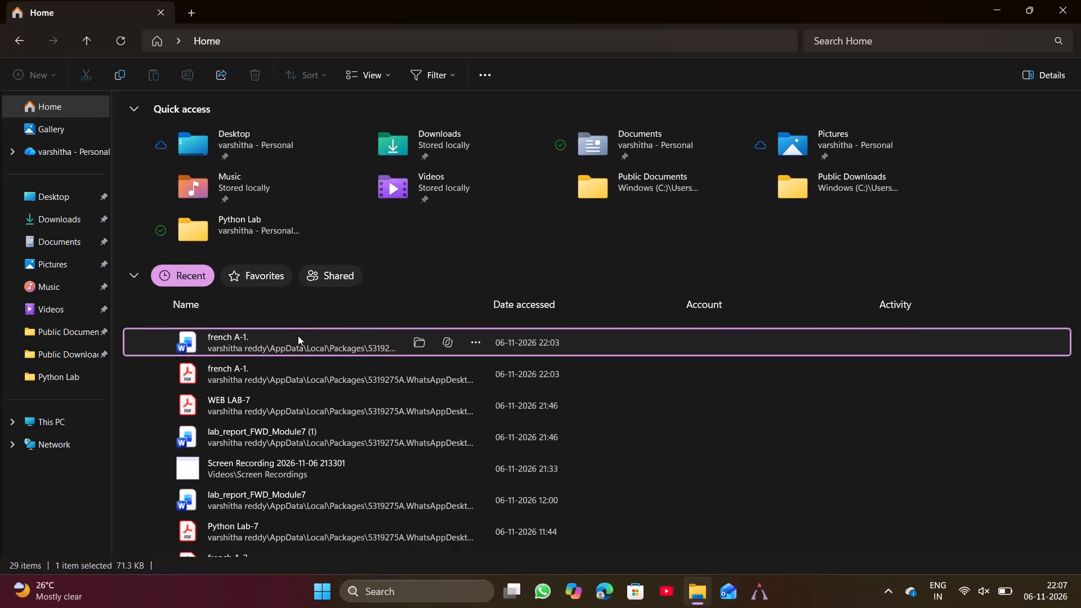
# Look through the recent files, and open Windows search with its recently searched apps.
pyautogui.scroll(-3, 259, 468)
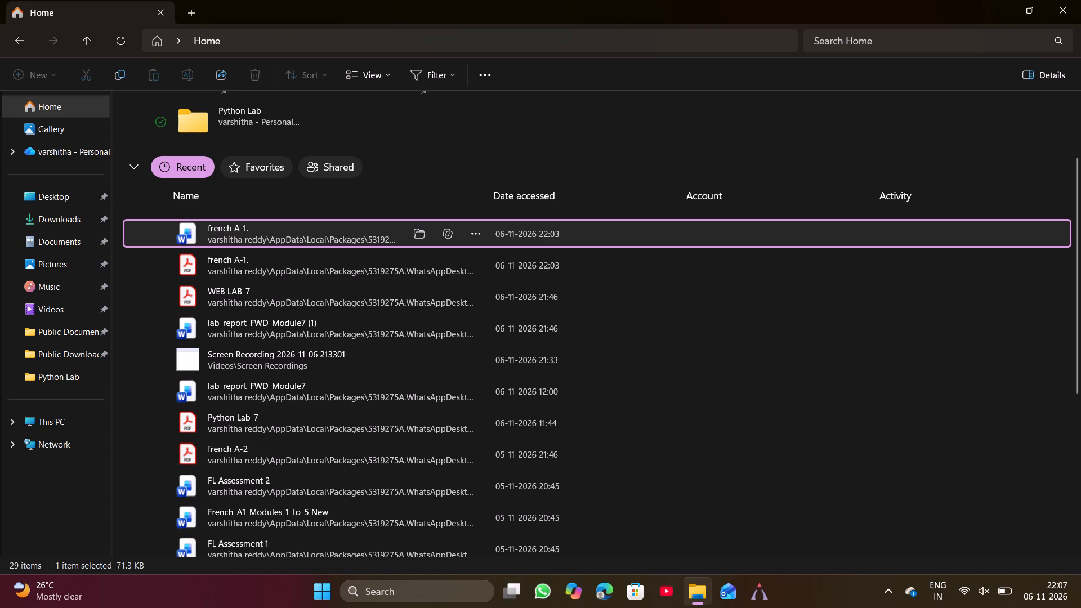
pyautogui.click(419, 584)
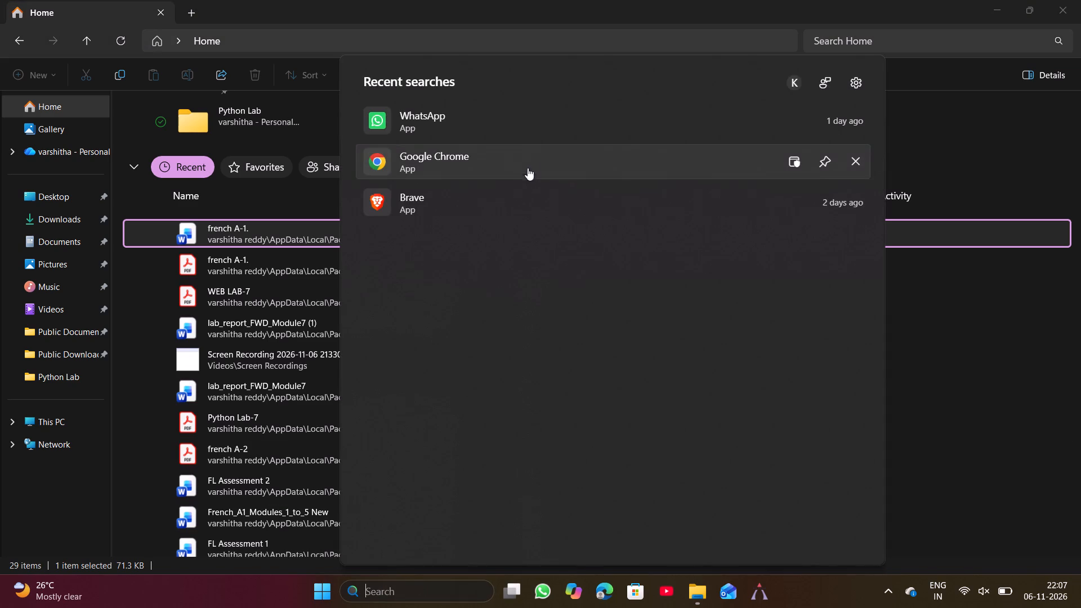
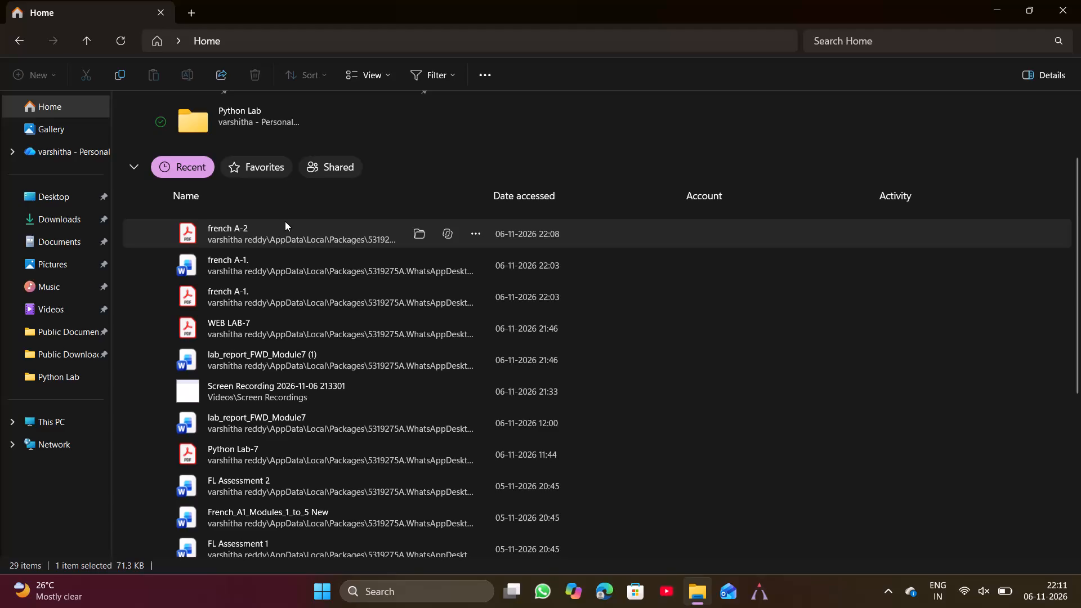
# Open the recent PDF french A-2 with Word, using that app just once.
pyautogui.click(481, 231)
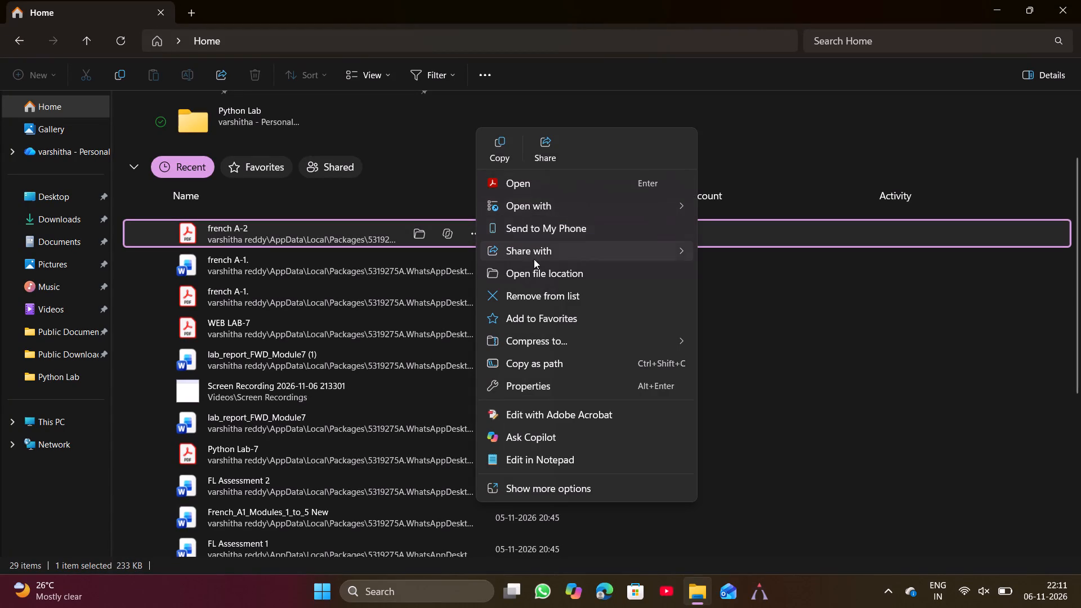
pyautogui.click(528, 202)
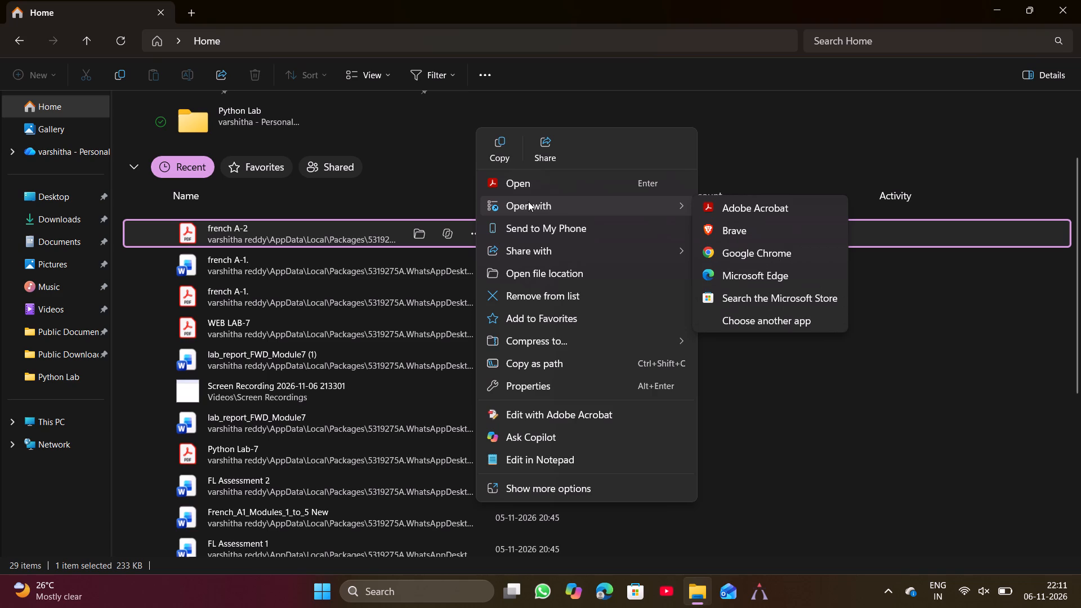
pyautogui.click(747, 320)
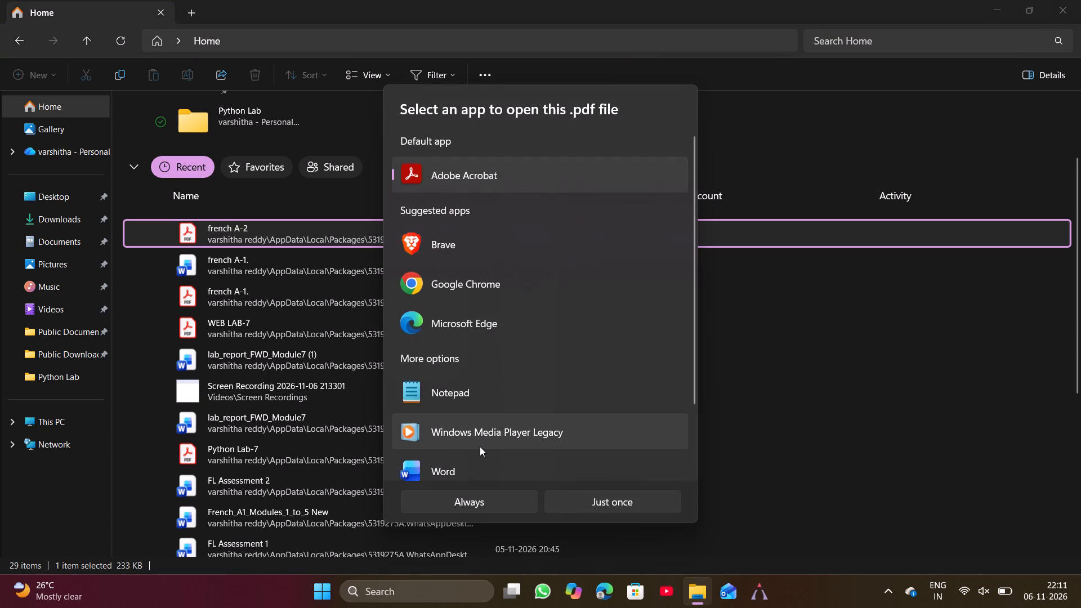
pyautogui.scroll(-1, 480, 446)
pyautogui.click(480, 446)
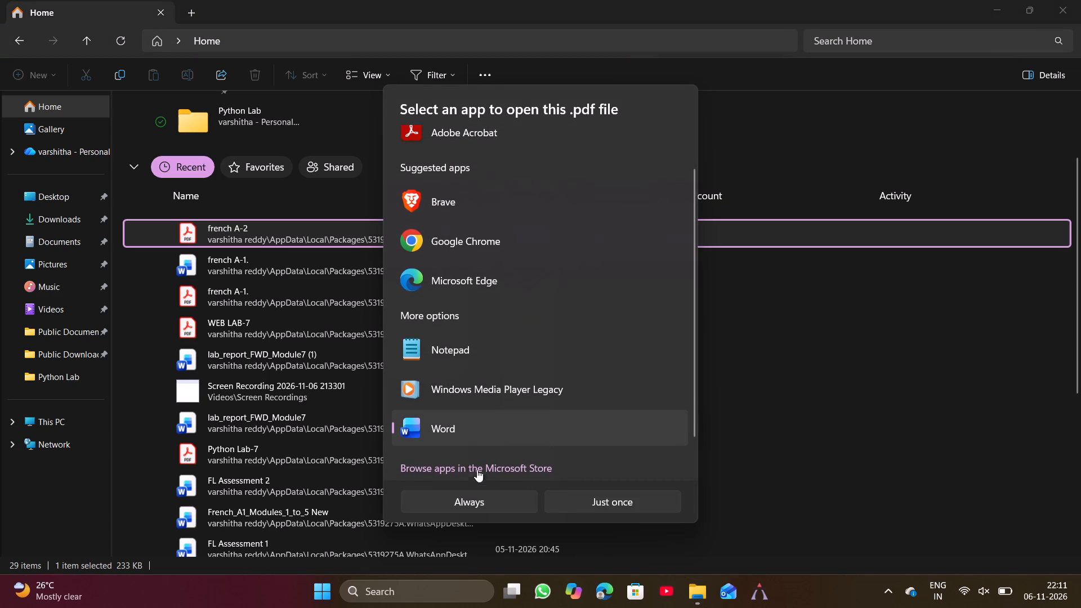
pyautogui.click(589, 502)
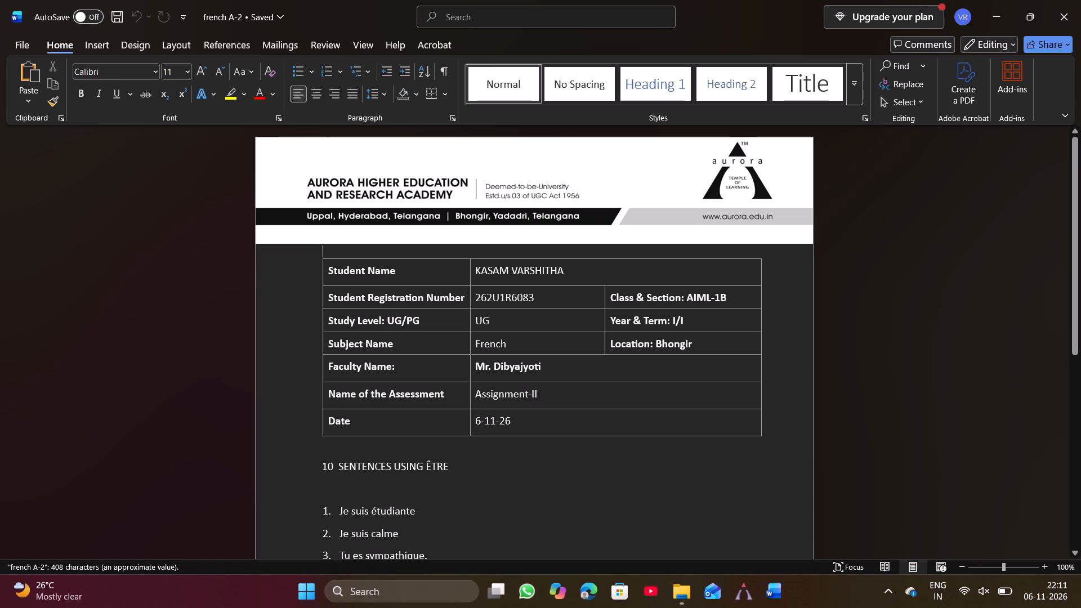
# Add the missing full stops at the end of être sentences 1, 2 and 7.
pyautogui.scroll(-2, 535, 399)
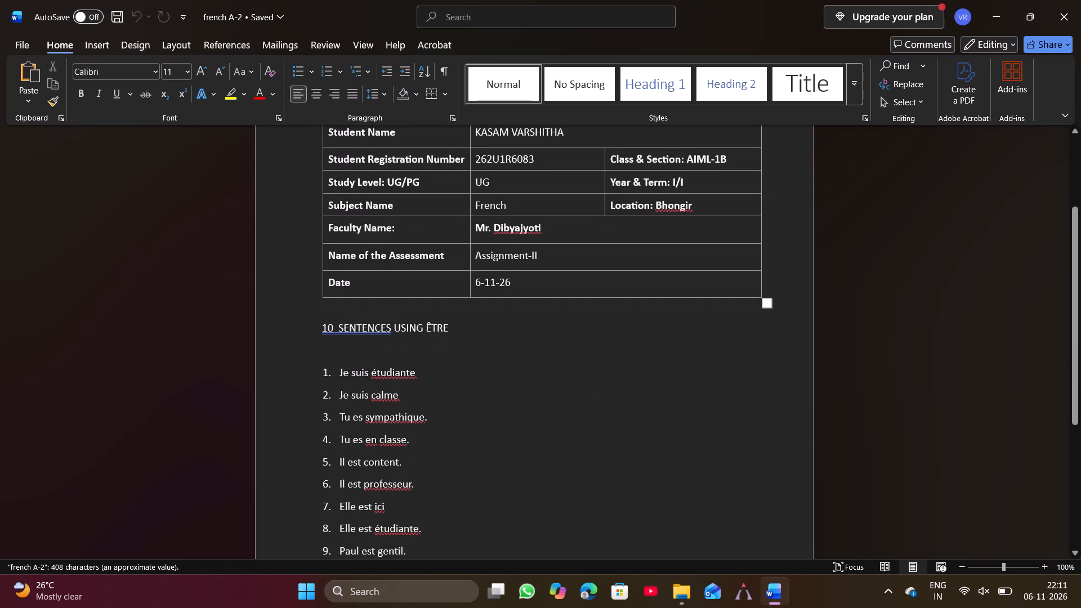
pyautogui.click(422, 378)
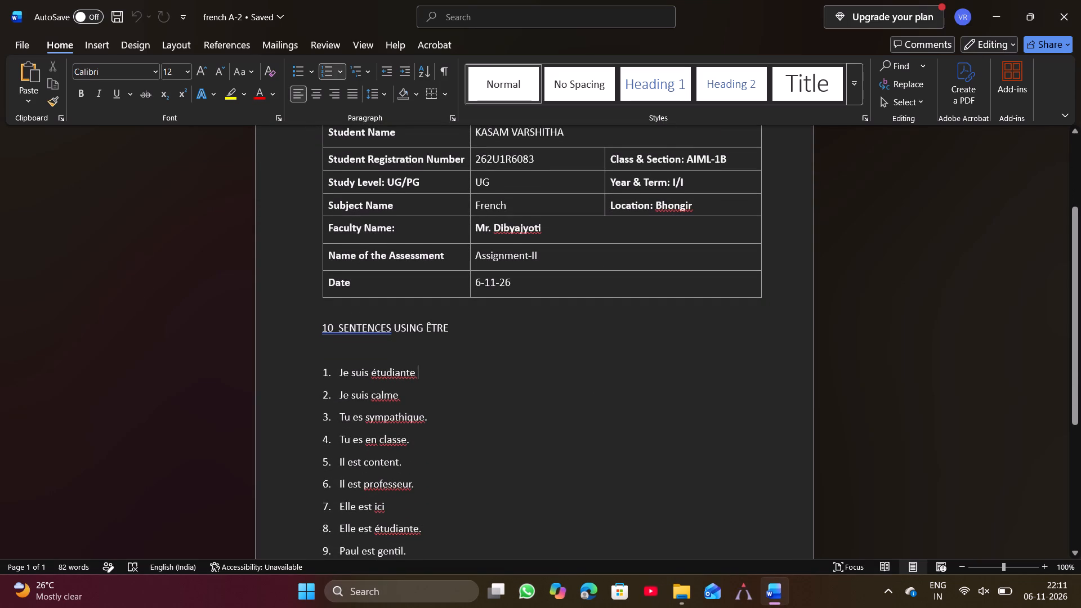
pyautogui.press('.')
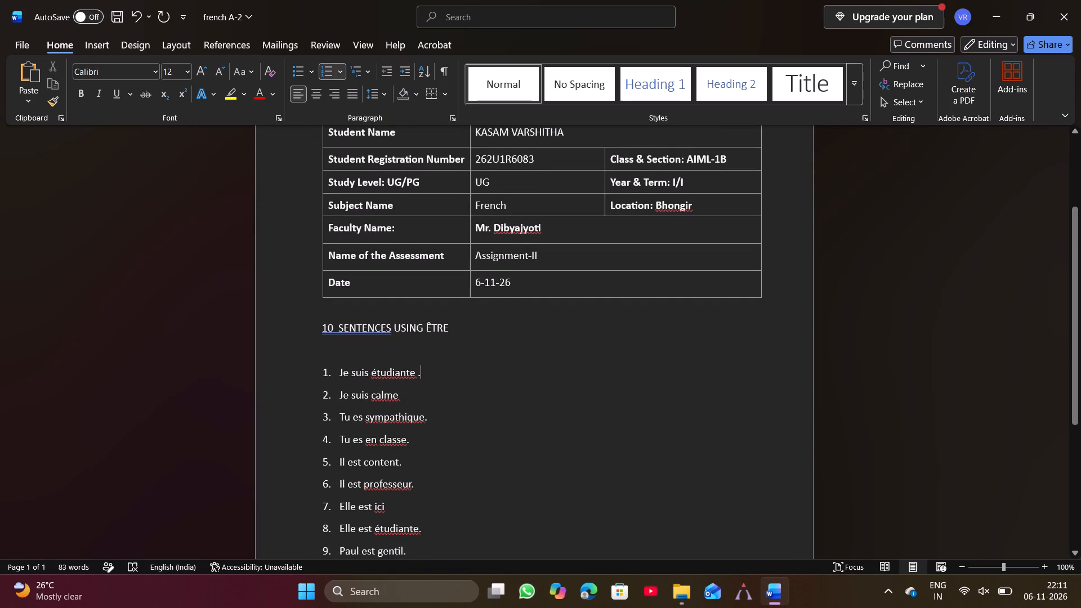
pyautogui.click(397, 395)
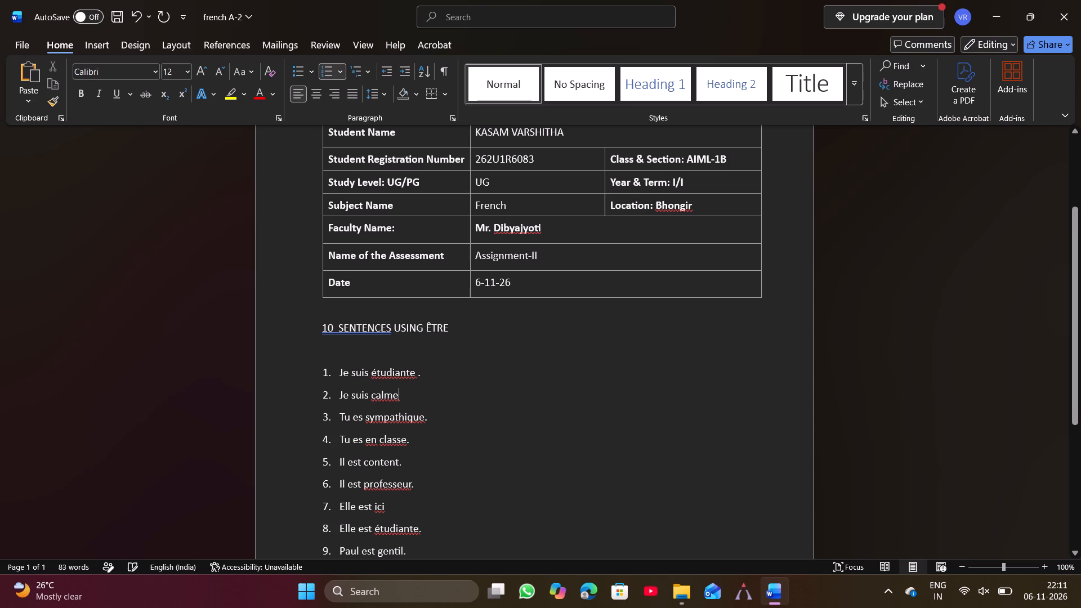
pyautogui.press('.')
pyautogui.scroll(-1, 397, 395)
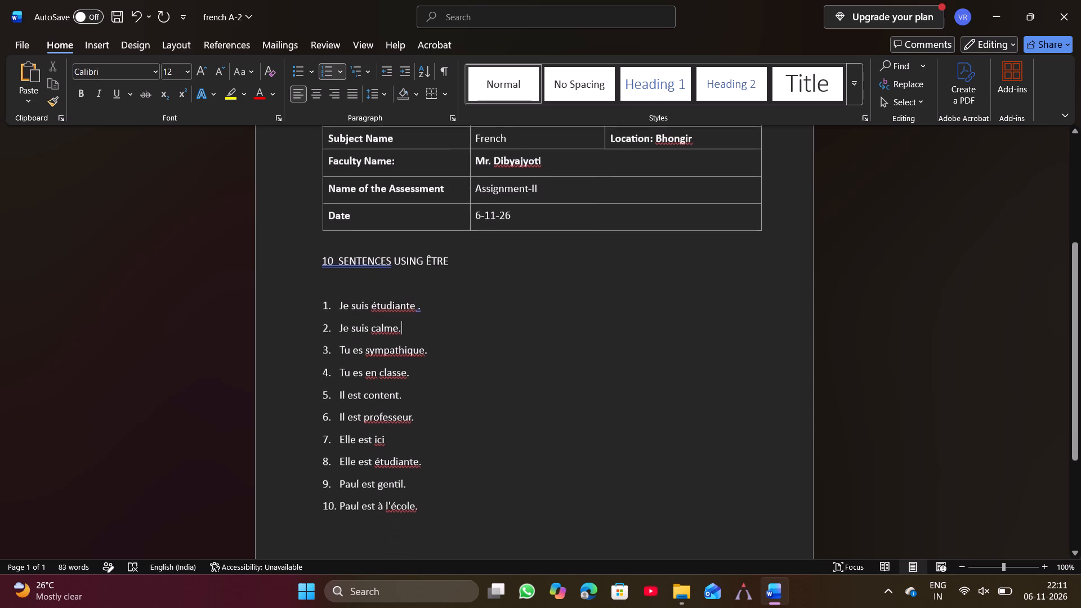
pyautogui.scroll(-1, 397, 395)
pyautogui.click(389, 422)
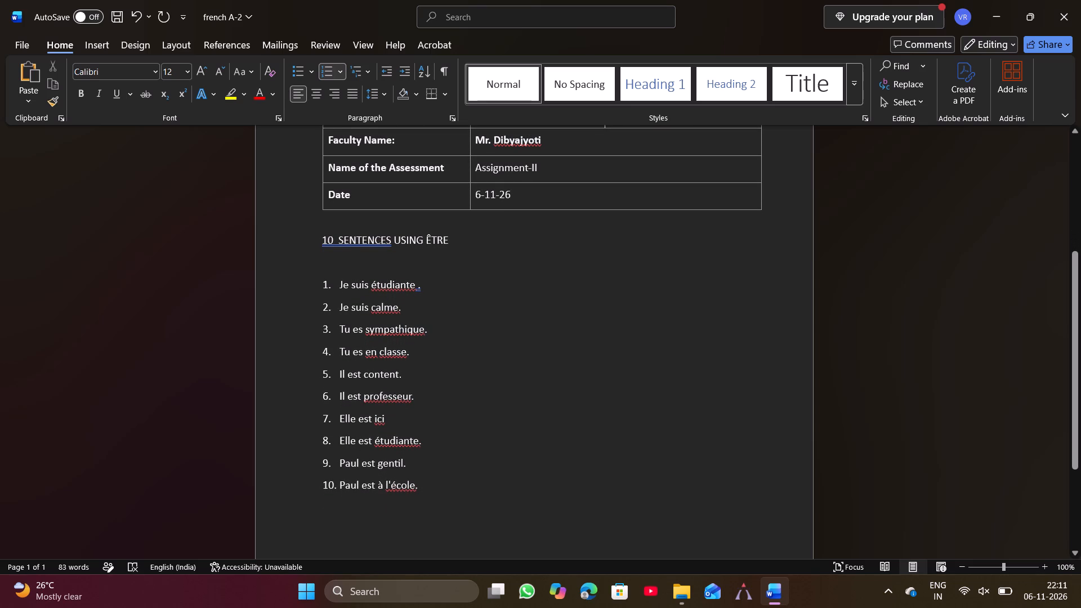
pyautogui.press('.')
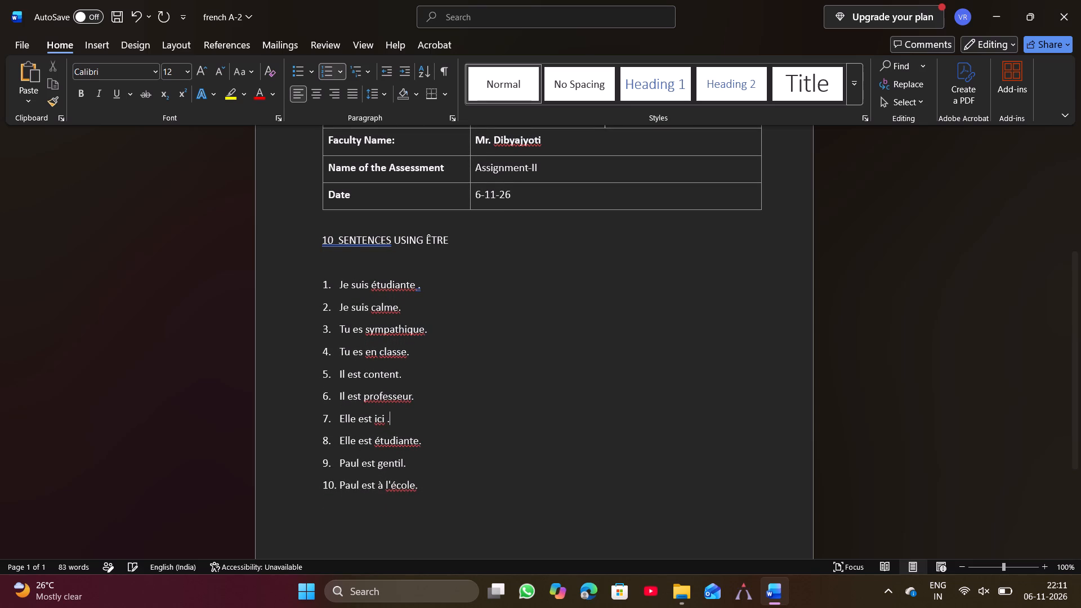
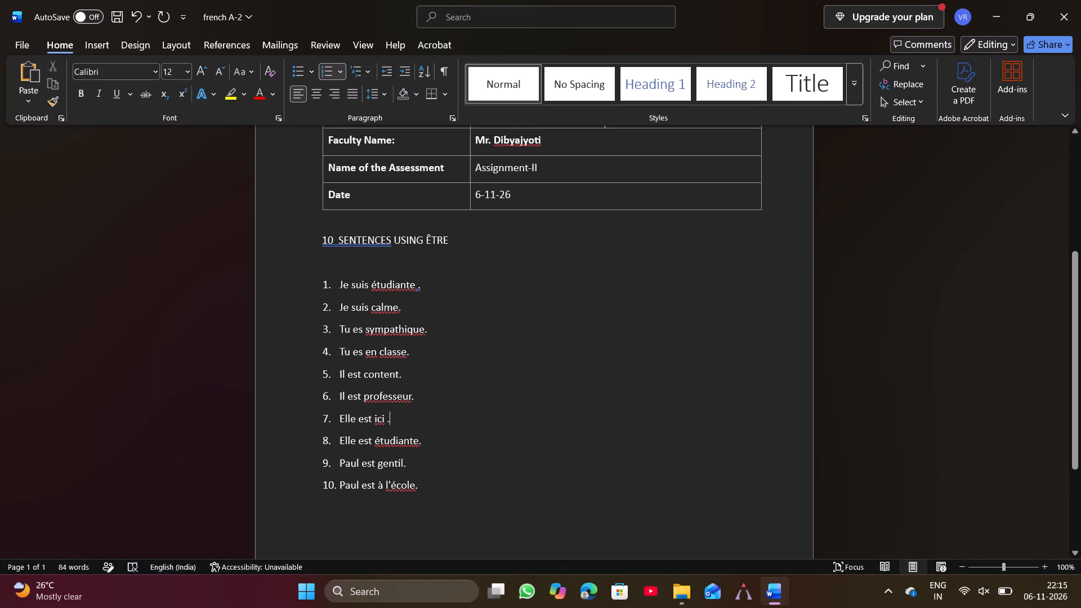
# Save the corrected assignment as a Word Document named french A-2 in the 2026-45 folder.
pyautogui.scroll(5, 457, 279)
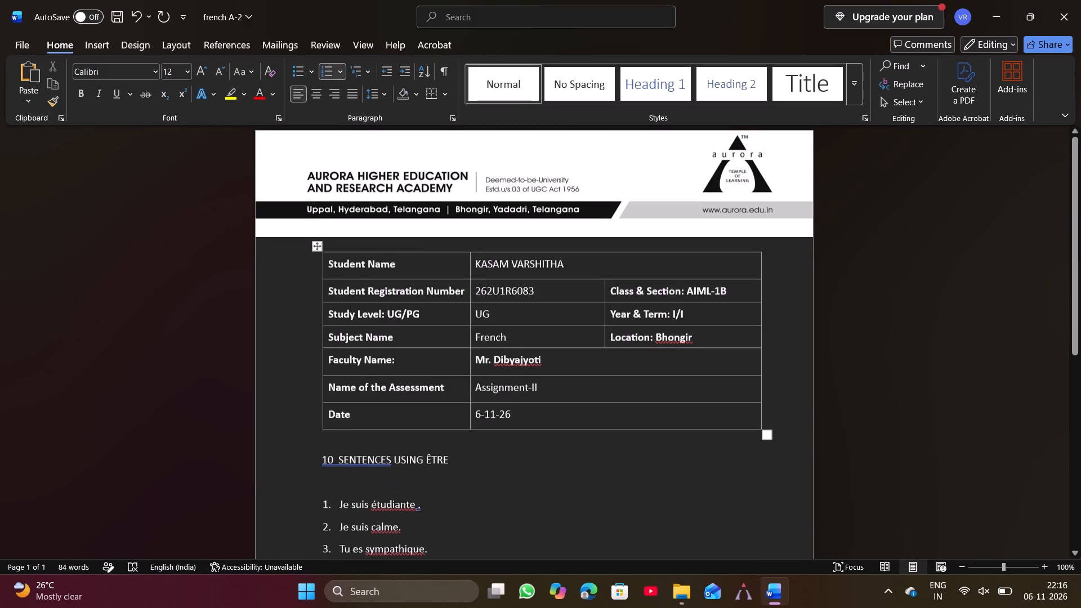
pyautogui.scroll(2, 457, 279)
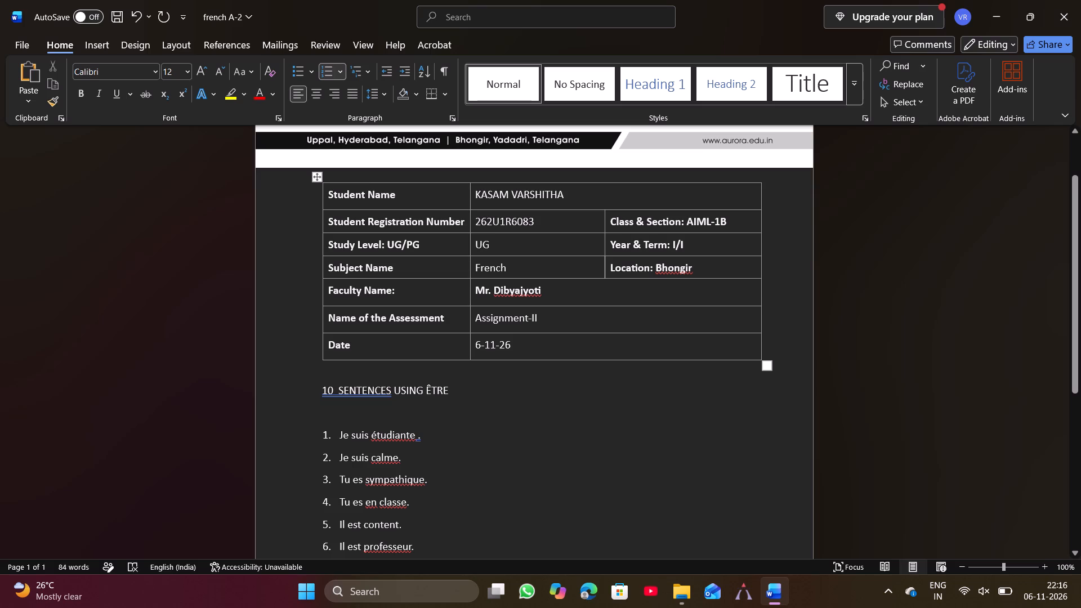
pyautogui.hotkey('ctrl', 's')
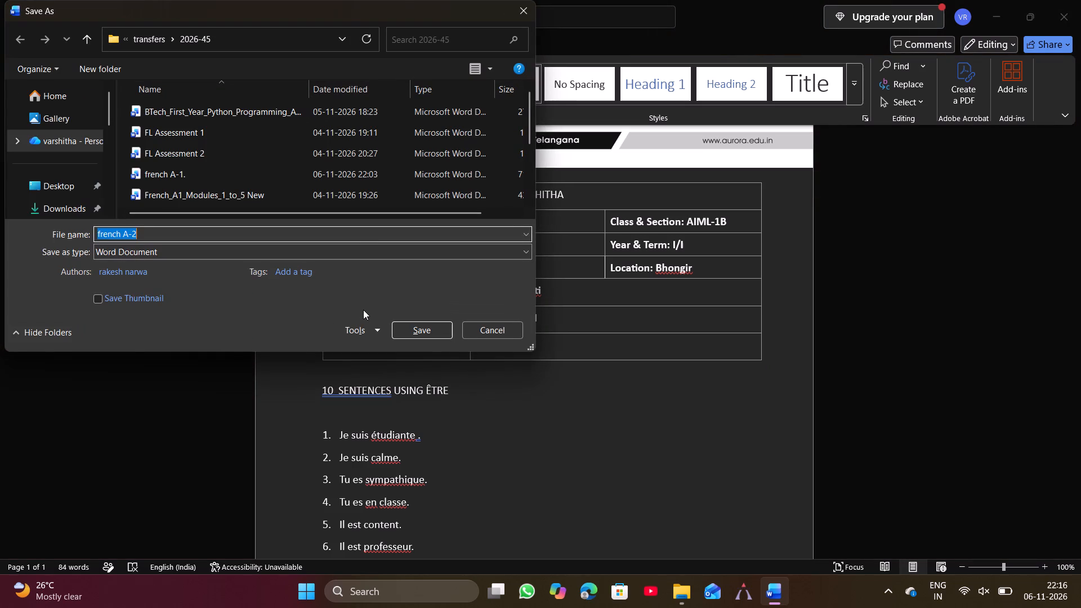
pyautogui.click(432, 330)
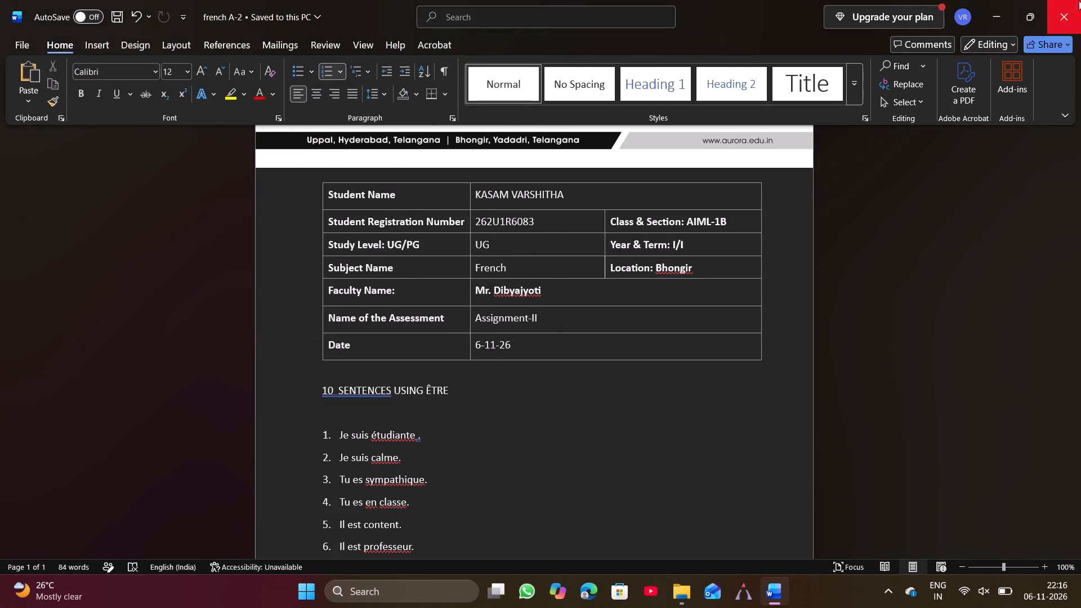
# Switch to File Explorer and open the recent Word document french A-2.
pyautogui.doubleClick(683, 589)
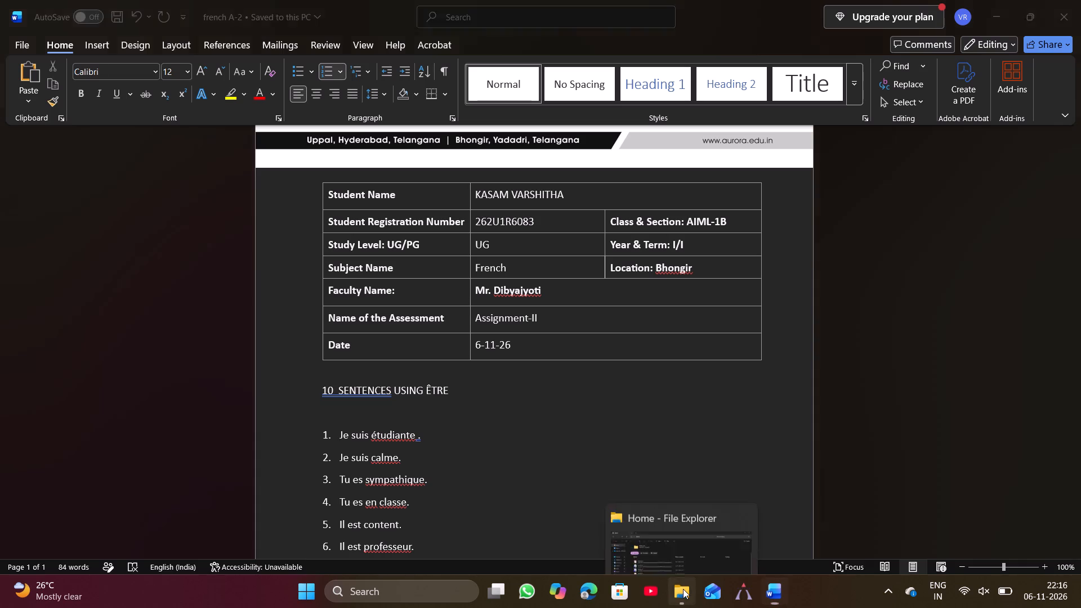
pyautogui.click(683, 589)
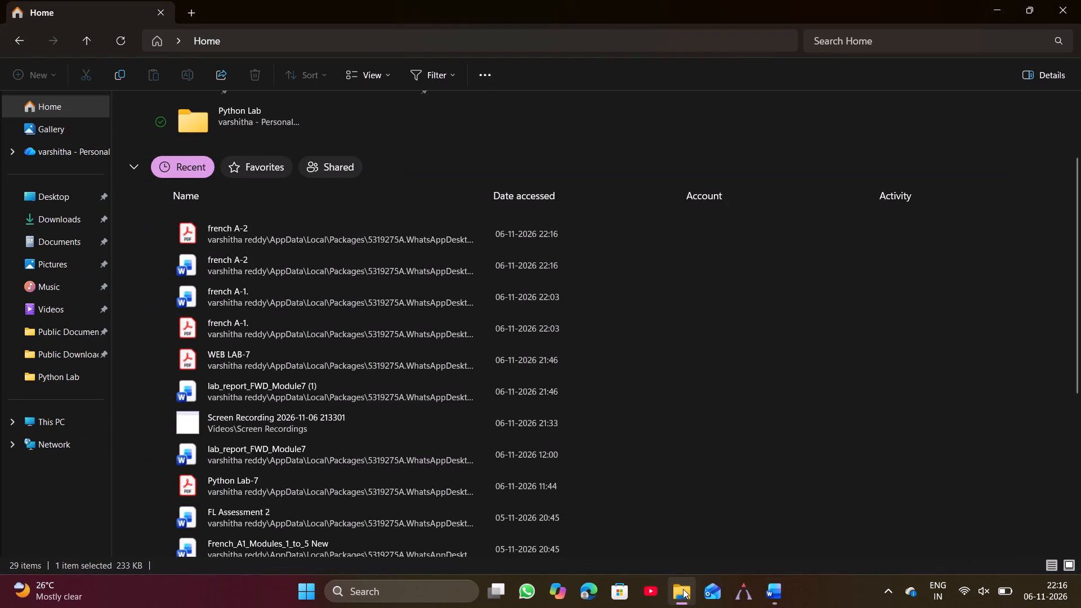
pyautogui.click(374, 274)
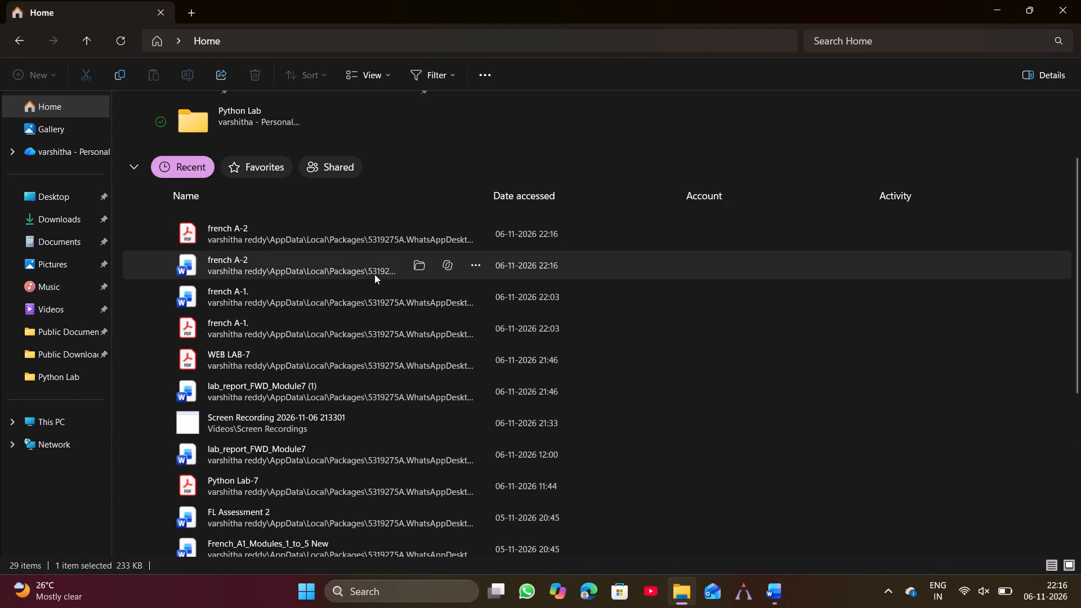
pyautogui.click(374, 274)
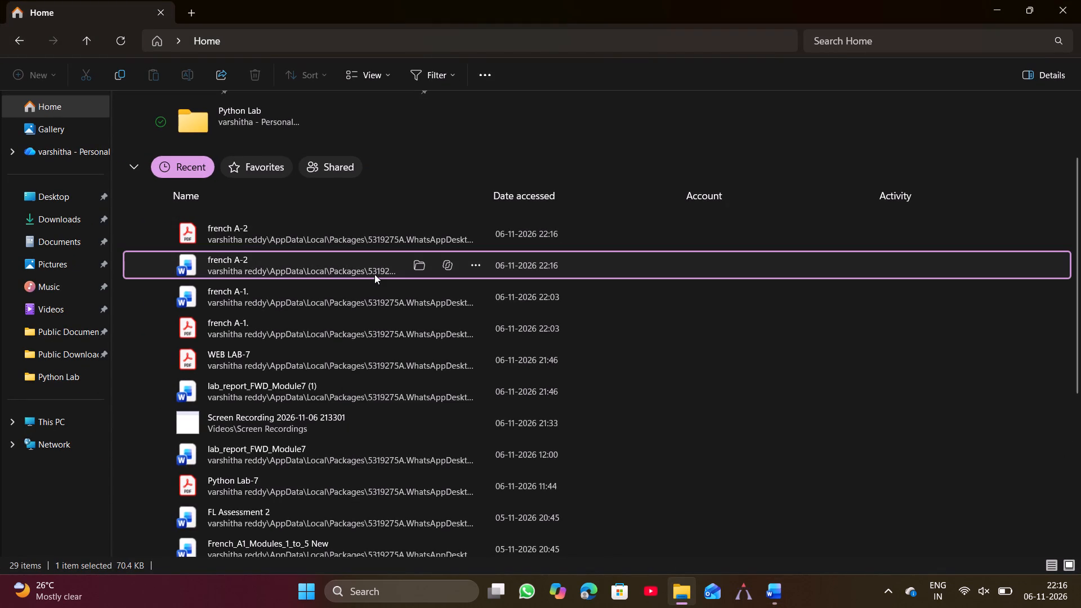
pyautogui.doubleClick(374, 274)
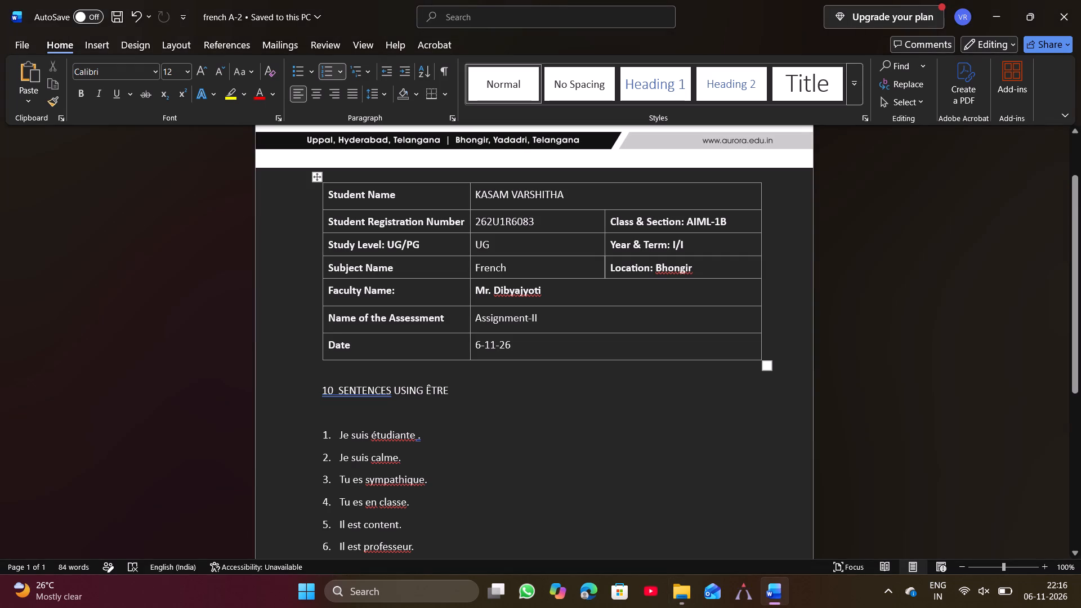
# Export the document as a PDF named french A-2 in the 2026-45 folder, with Standard optimization and opening after publishing.
pyautogui.hscroll(2, 373, 276)
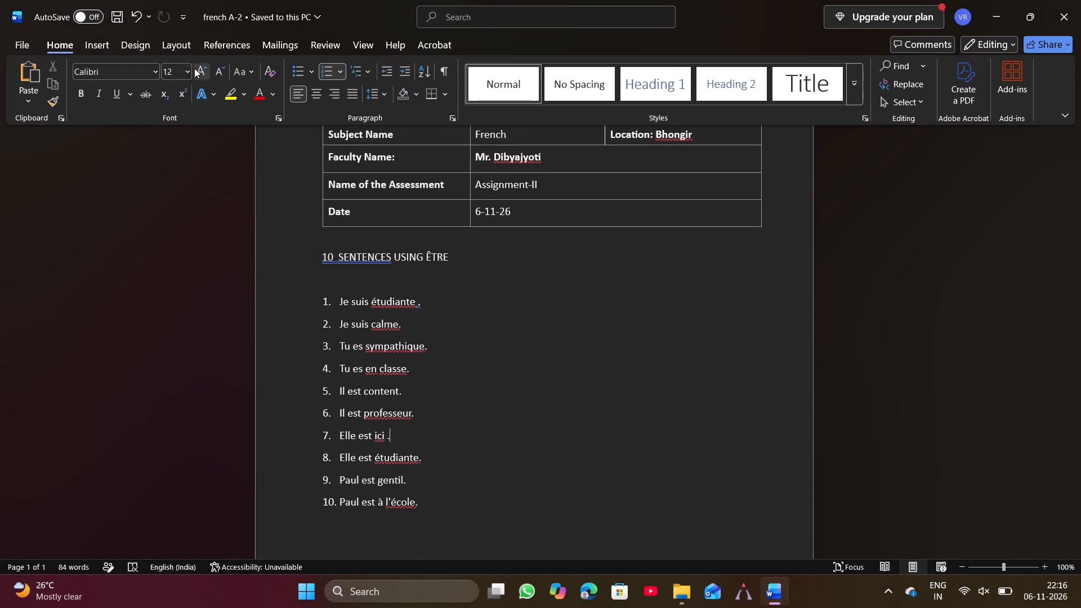
pyautogui.click(24, 39)
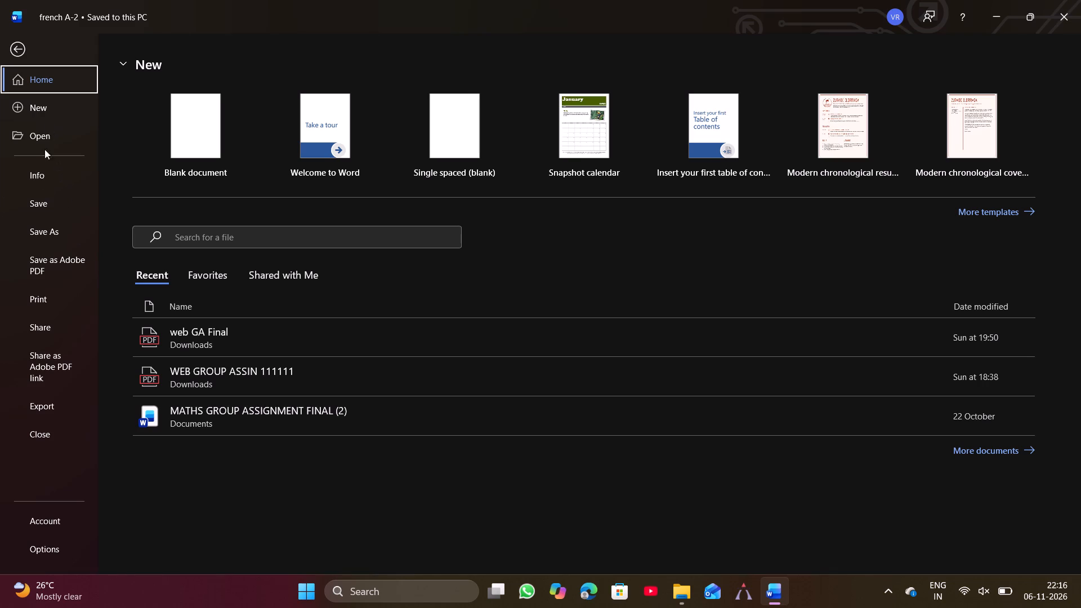
pyautogui.click(55, 402)
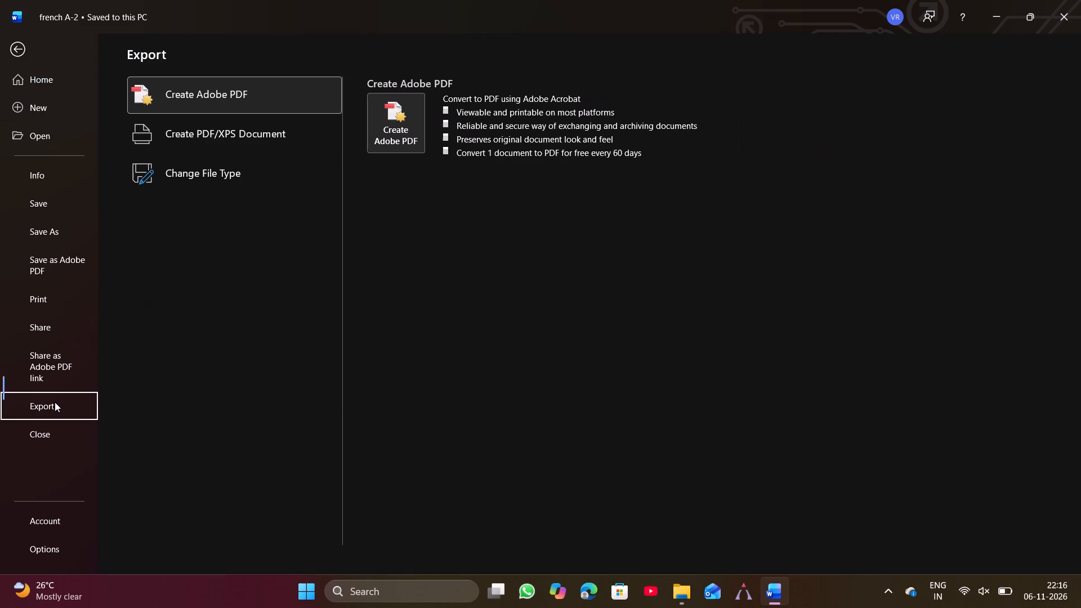
pyautogui.click(229, 130)
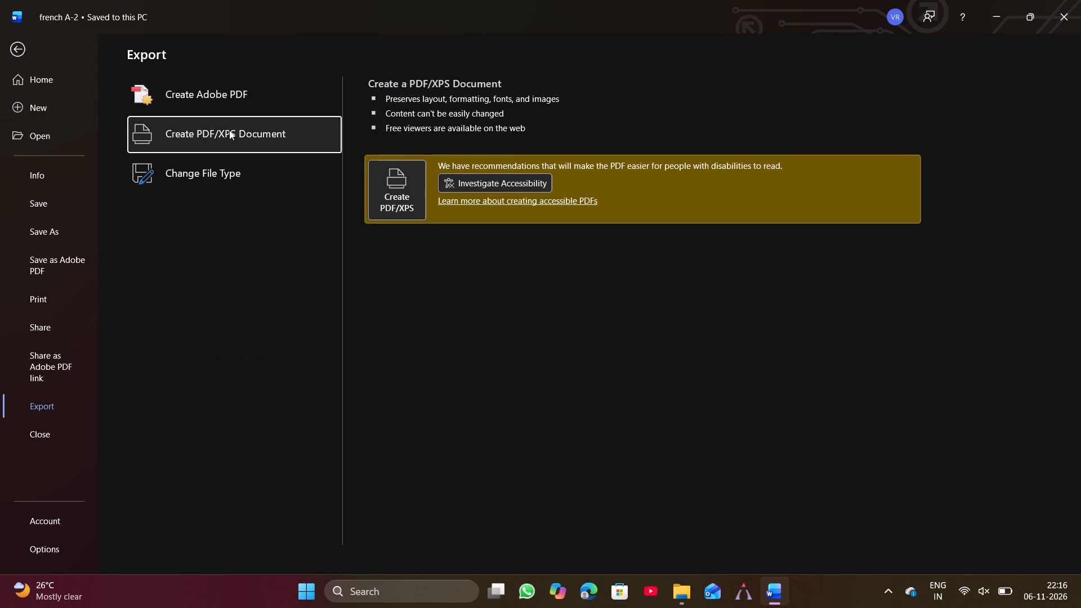
pyautogui.click(397, 185)
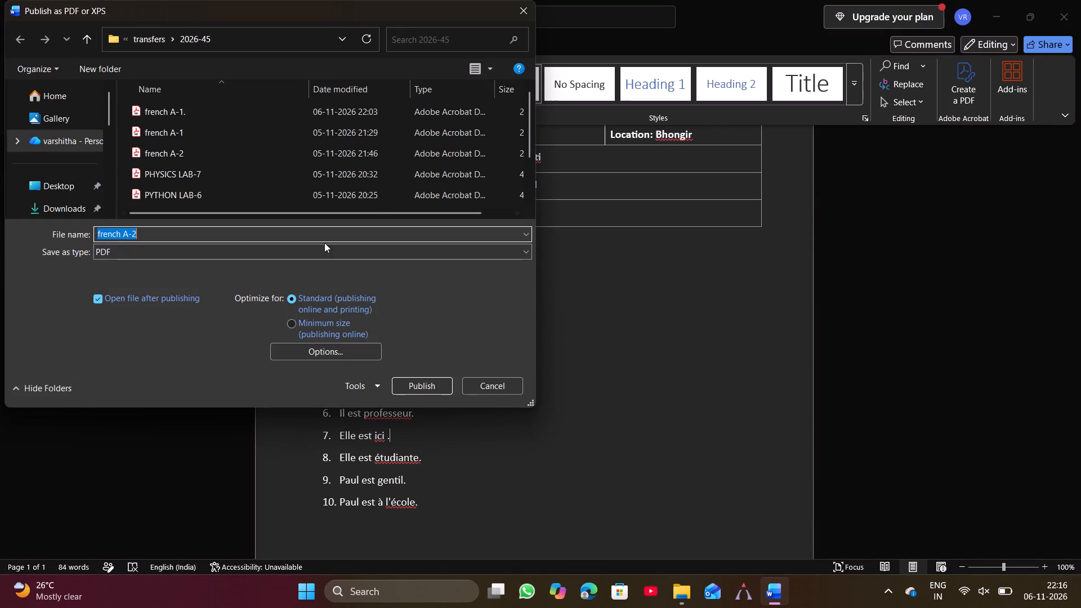
pyautogui.click(409, 382)
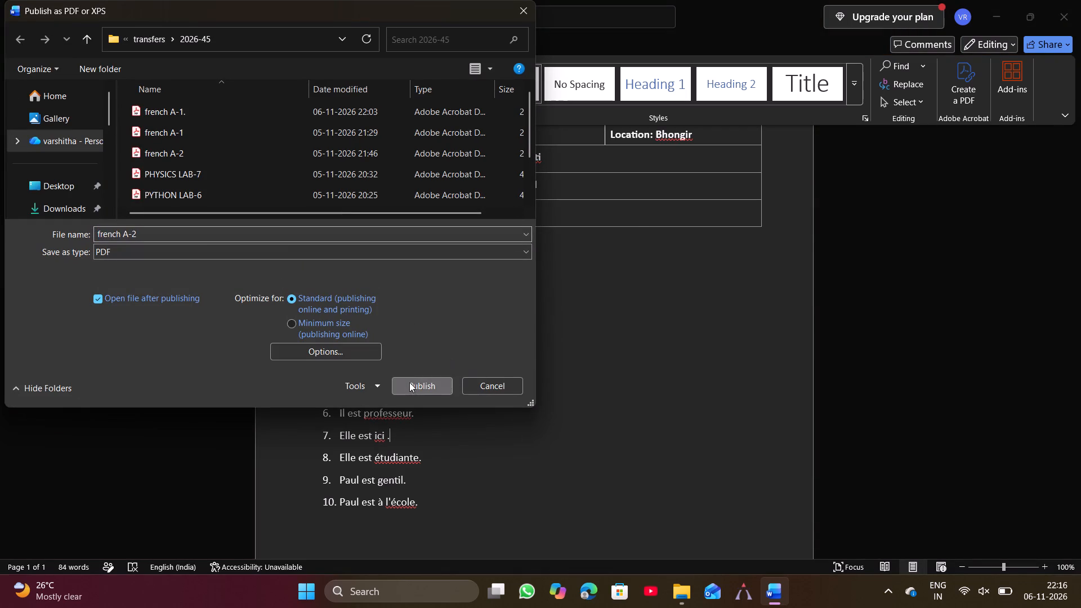
pyautogui.click(579, 290)
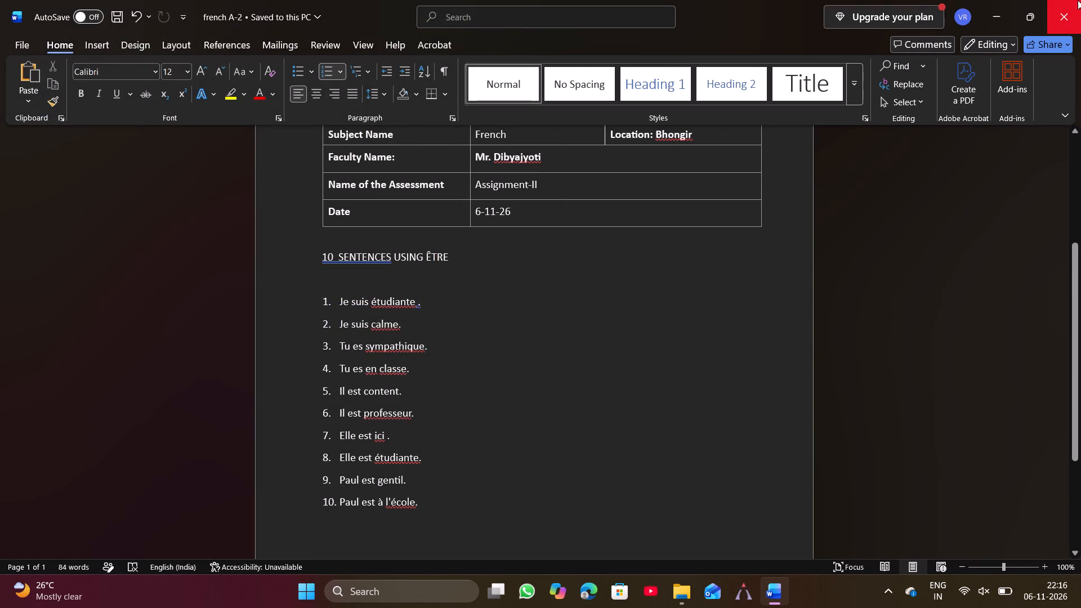
# Close the Word document, the published french A-2 PDF and the File Explorer window.
pyautogui.click(1078, 0)
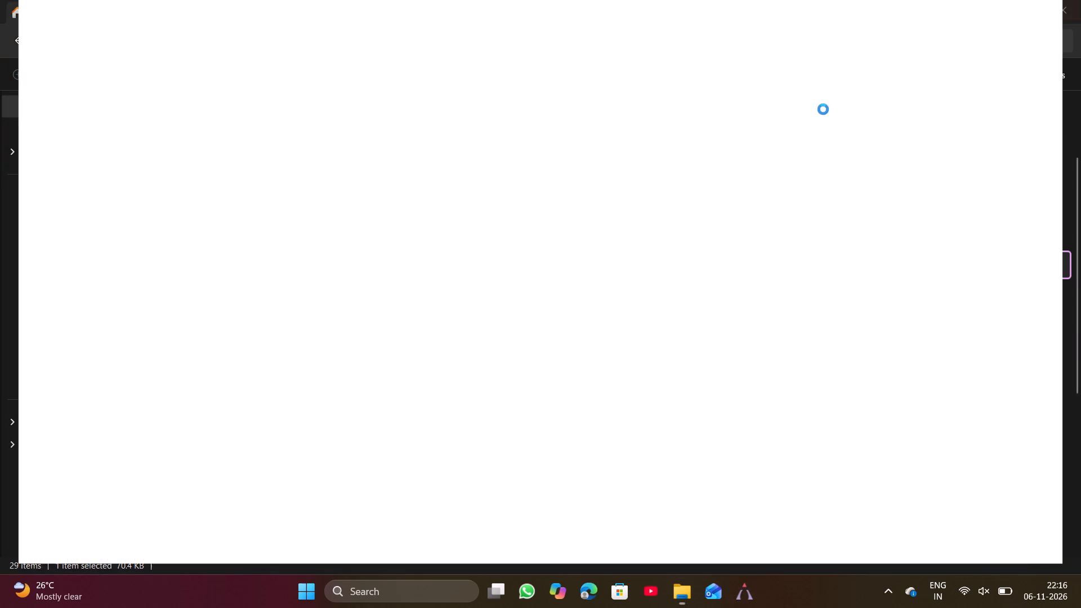
pyautogui.click(891, 189)
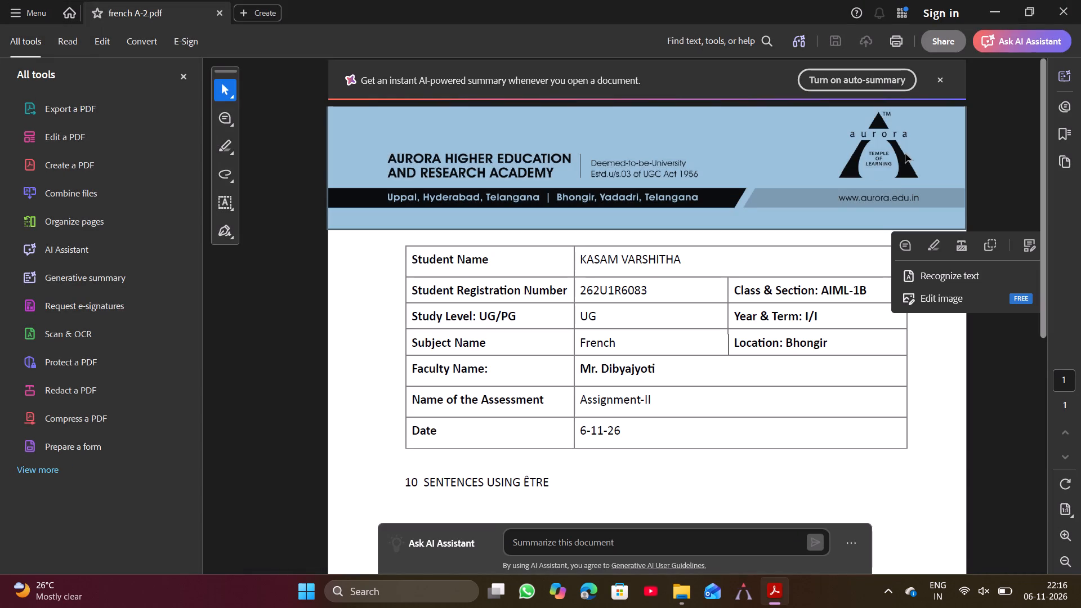
pyautogui.click(1071, 12)
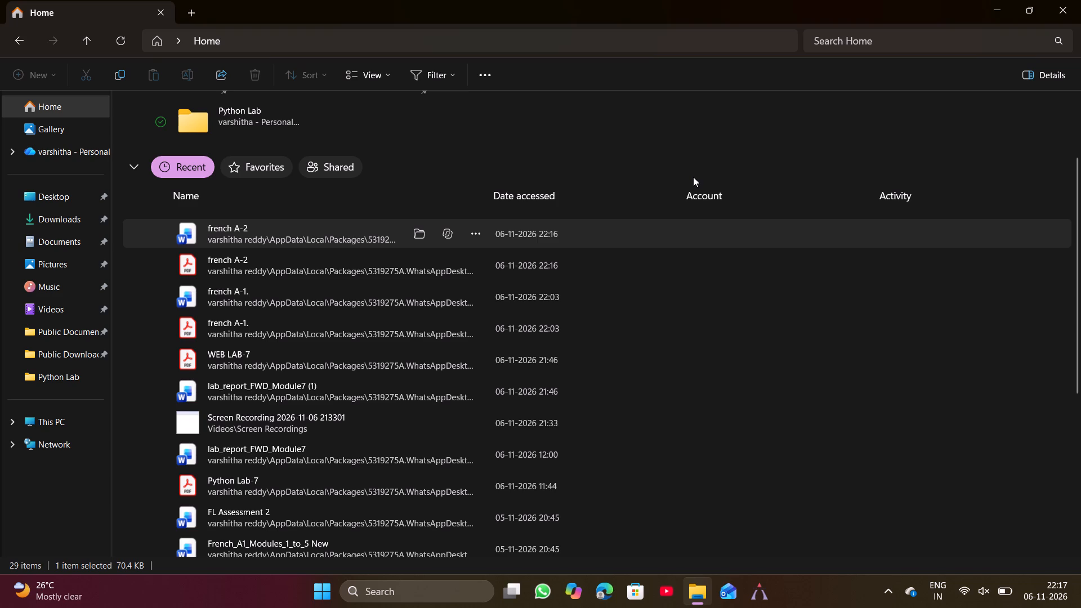
pyautogui.click(1079, 0)
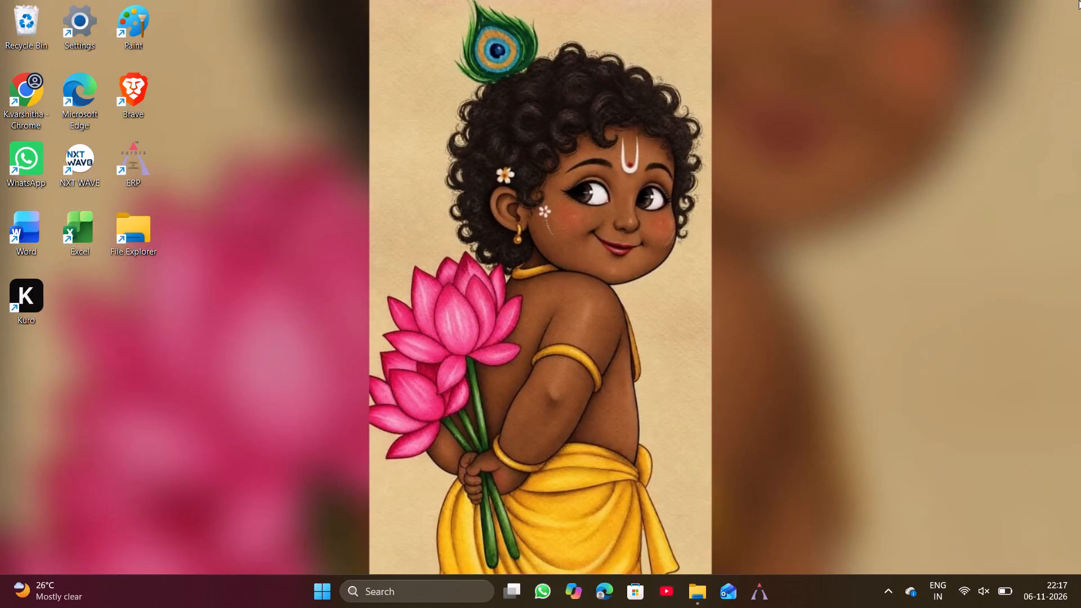
# Open the Aurora ERP app from the desktop and sign in with the saved credentials.
pyautogui.doubleClick(158, 167)
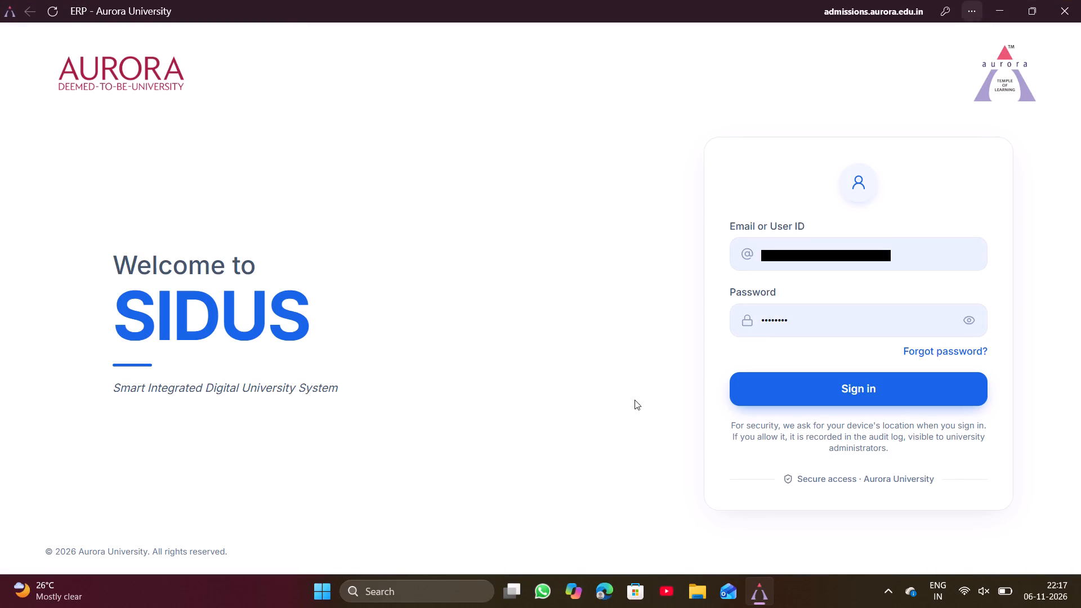
pyautogui.click(796, 375)
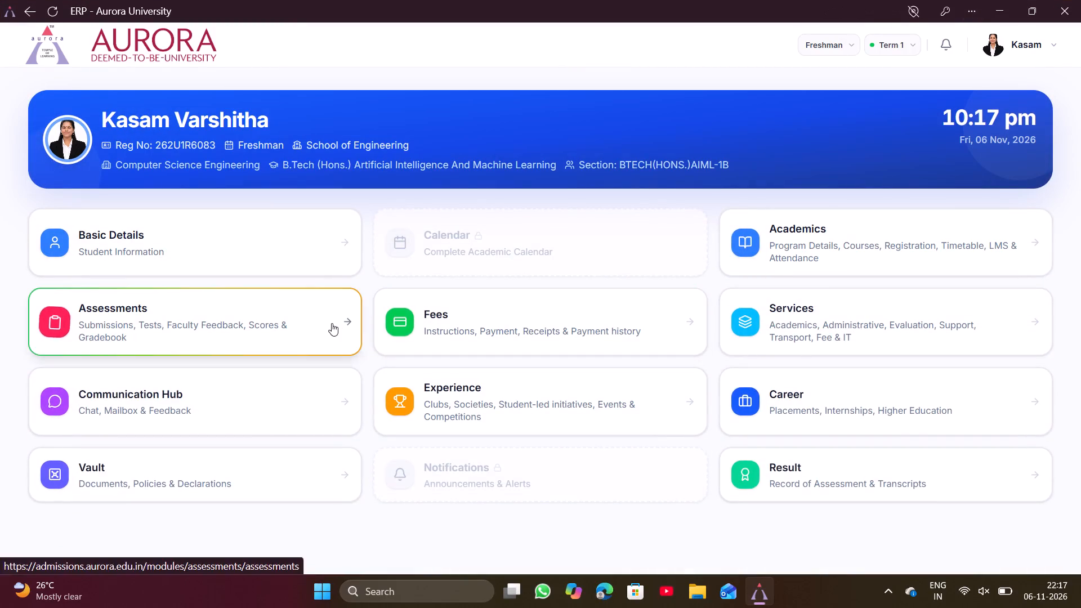
# Open the assessments list of the French-A1 course.
pyautogui.click(332, 323)
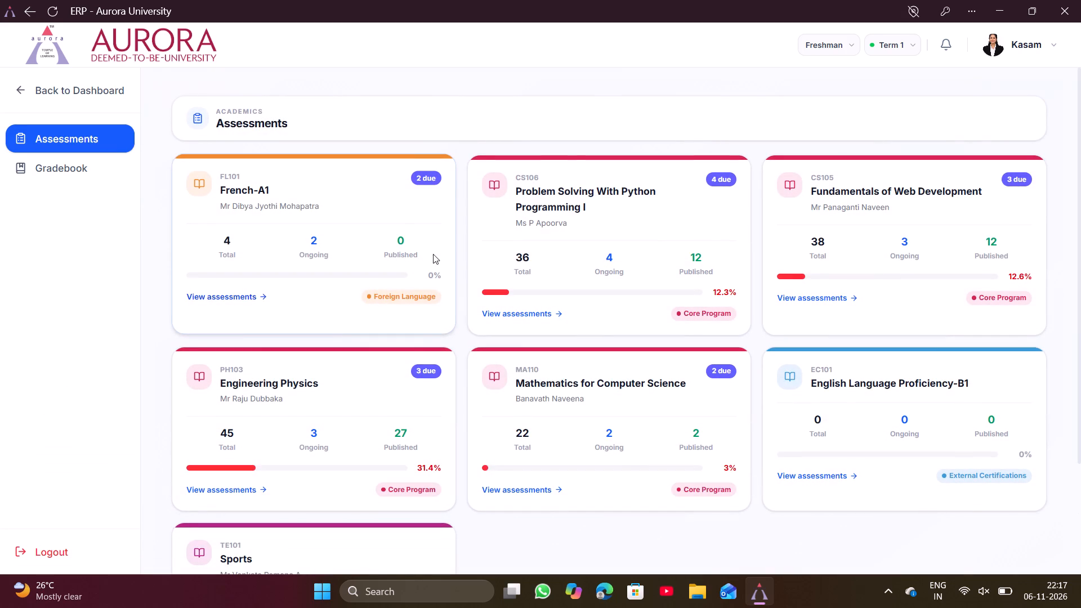
pyautogui.click(387, 211)
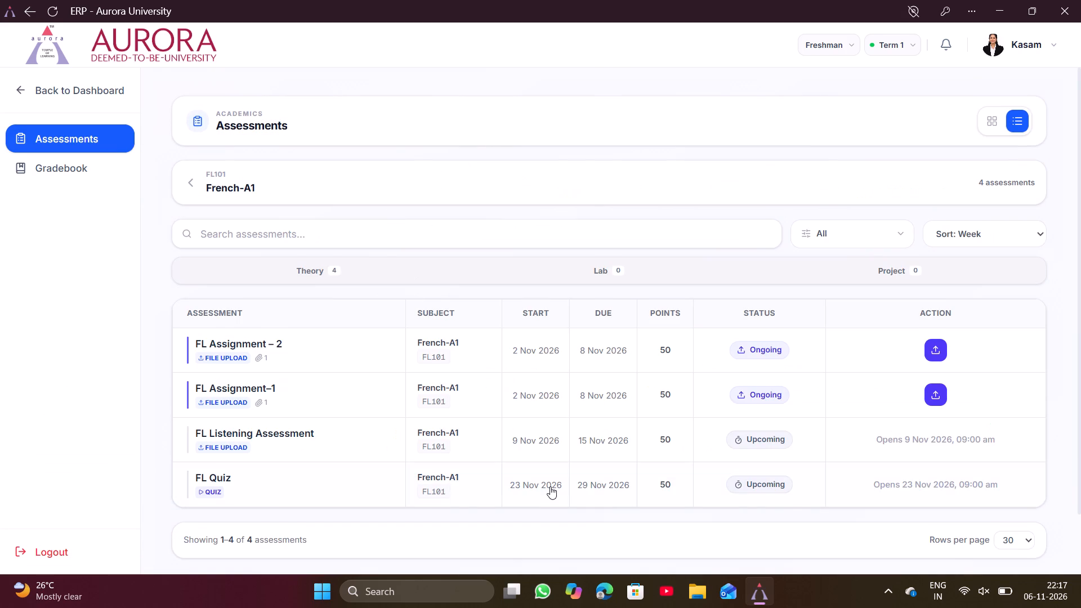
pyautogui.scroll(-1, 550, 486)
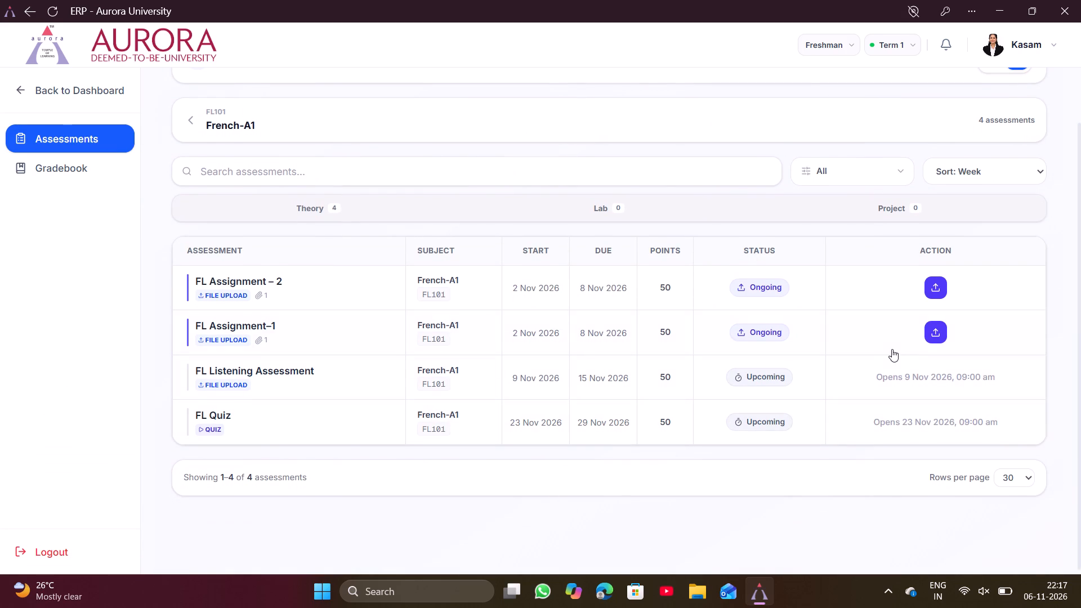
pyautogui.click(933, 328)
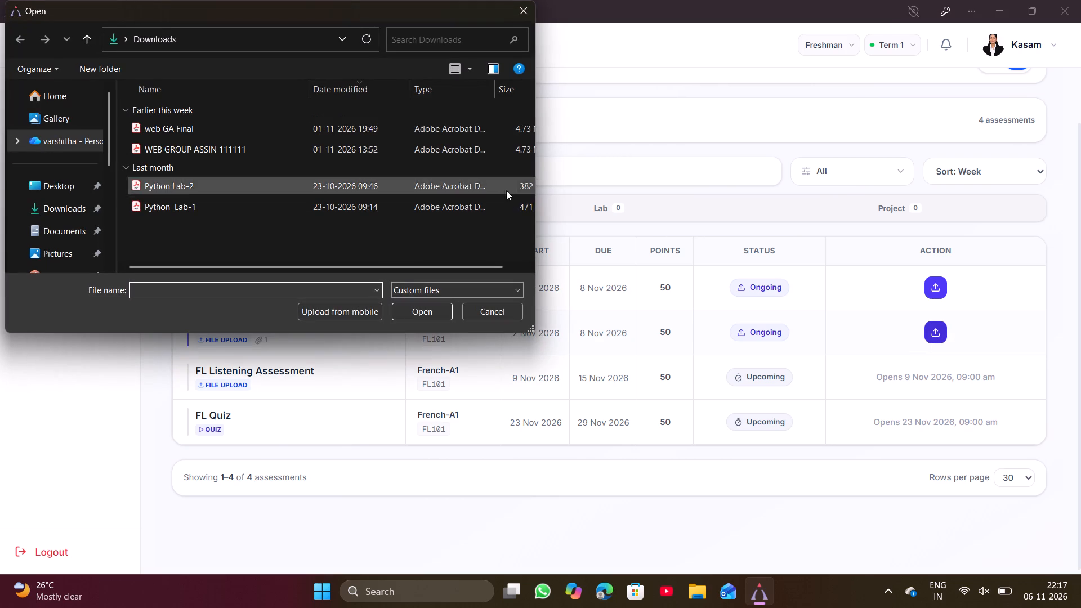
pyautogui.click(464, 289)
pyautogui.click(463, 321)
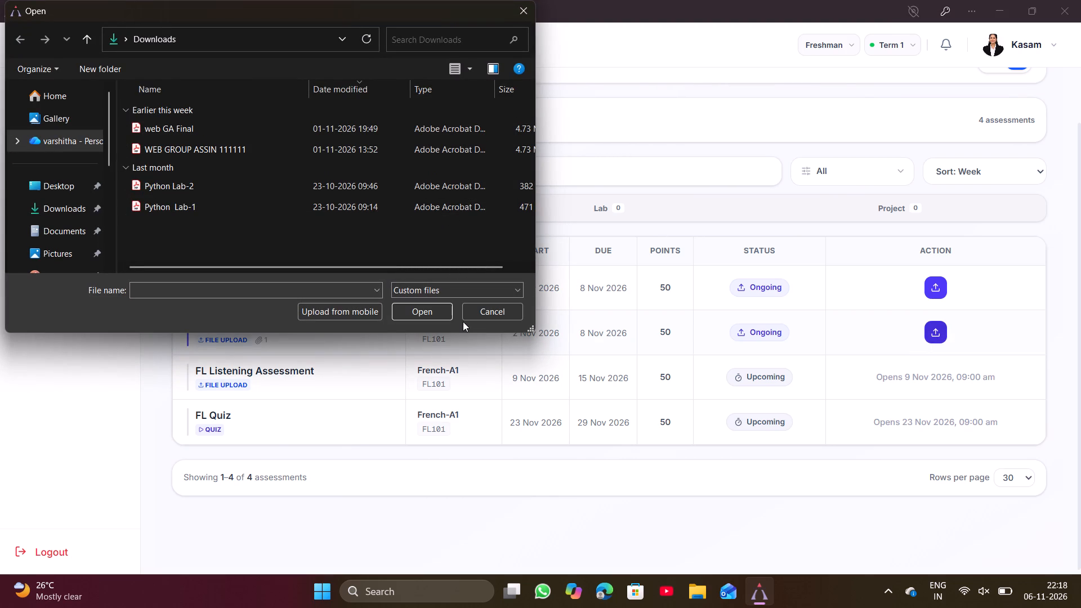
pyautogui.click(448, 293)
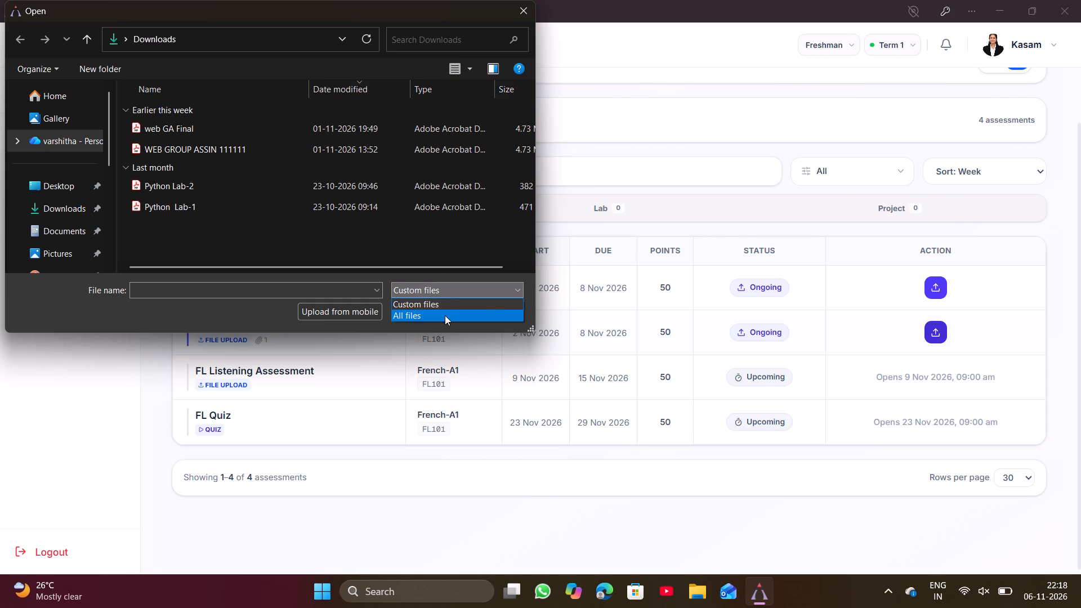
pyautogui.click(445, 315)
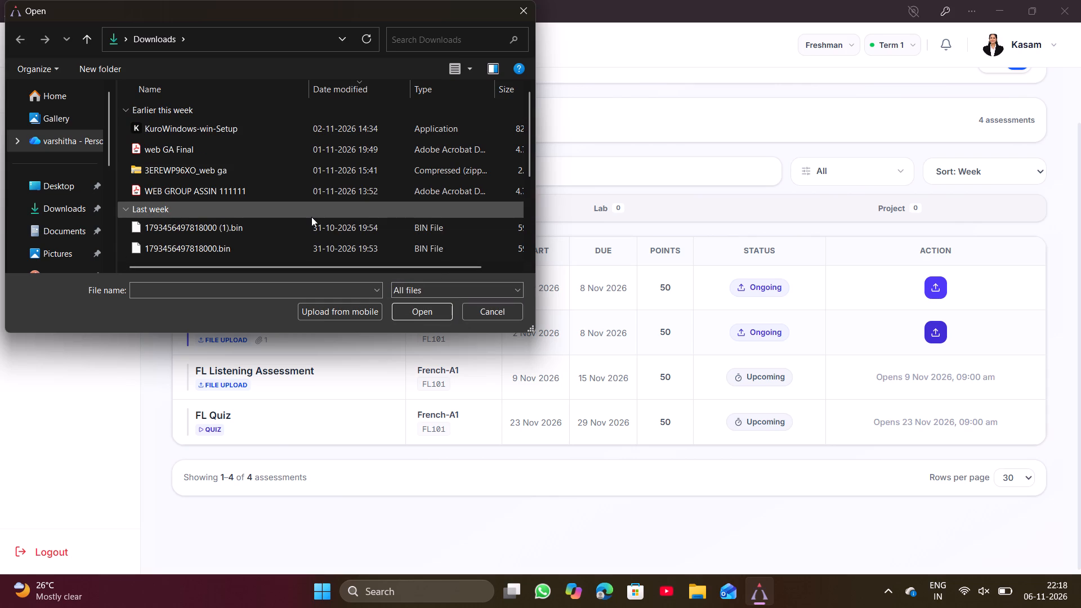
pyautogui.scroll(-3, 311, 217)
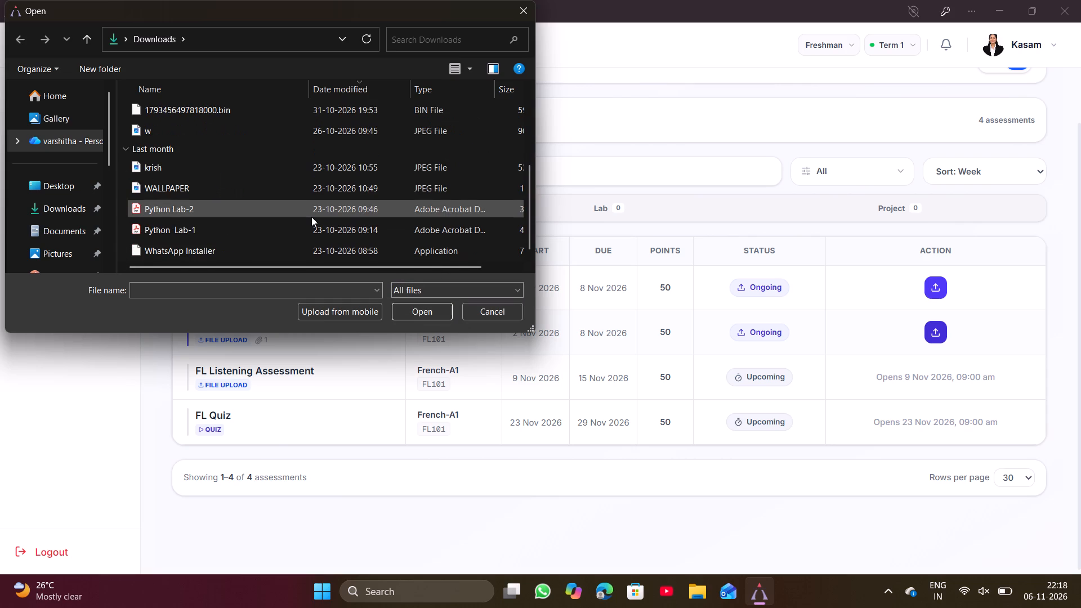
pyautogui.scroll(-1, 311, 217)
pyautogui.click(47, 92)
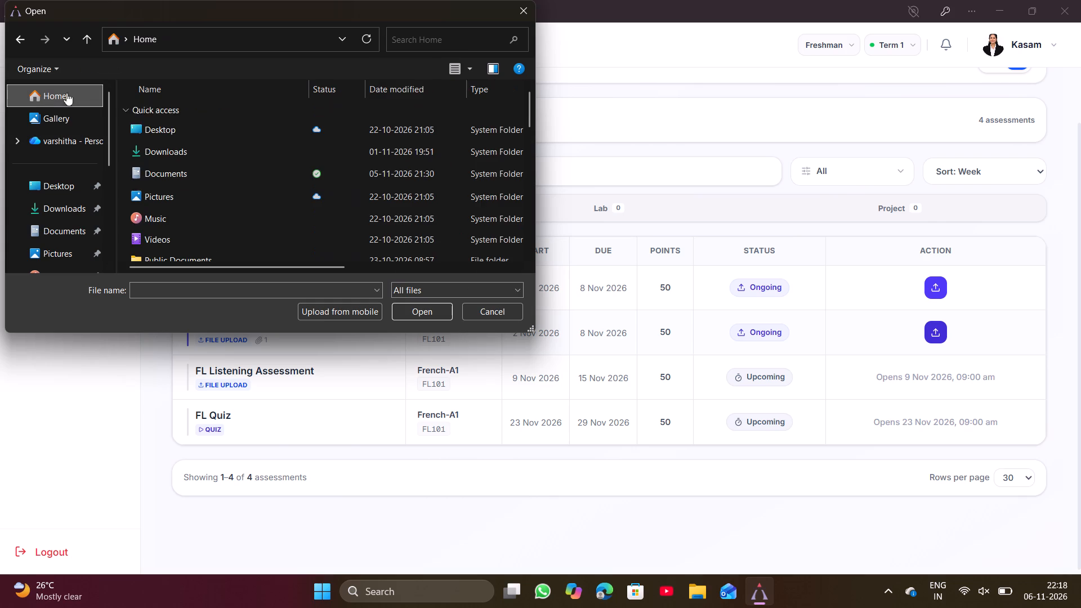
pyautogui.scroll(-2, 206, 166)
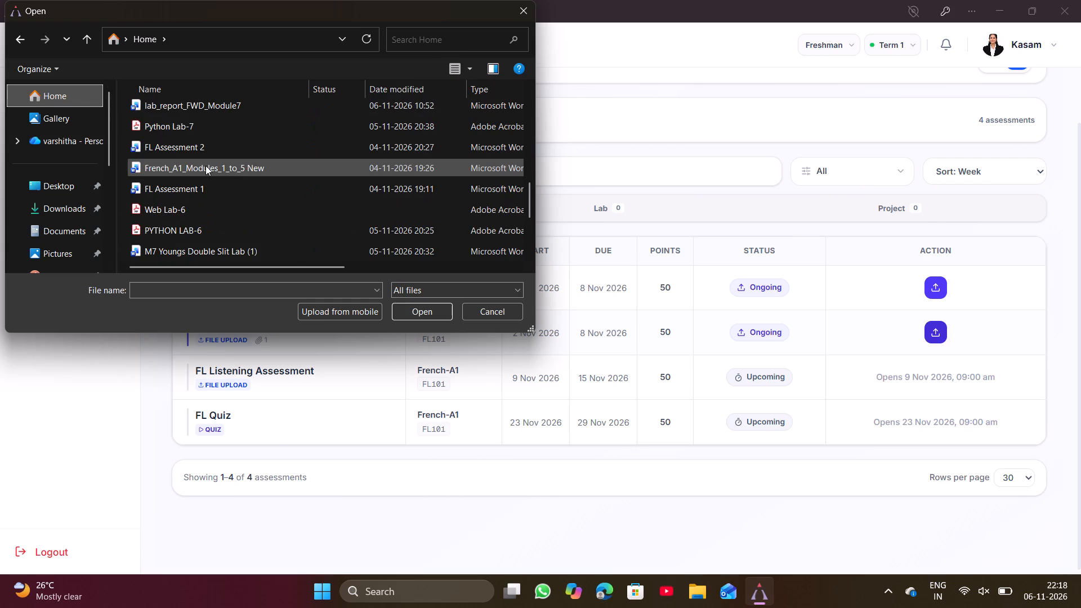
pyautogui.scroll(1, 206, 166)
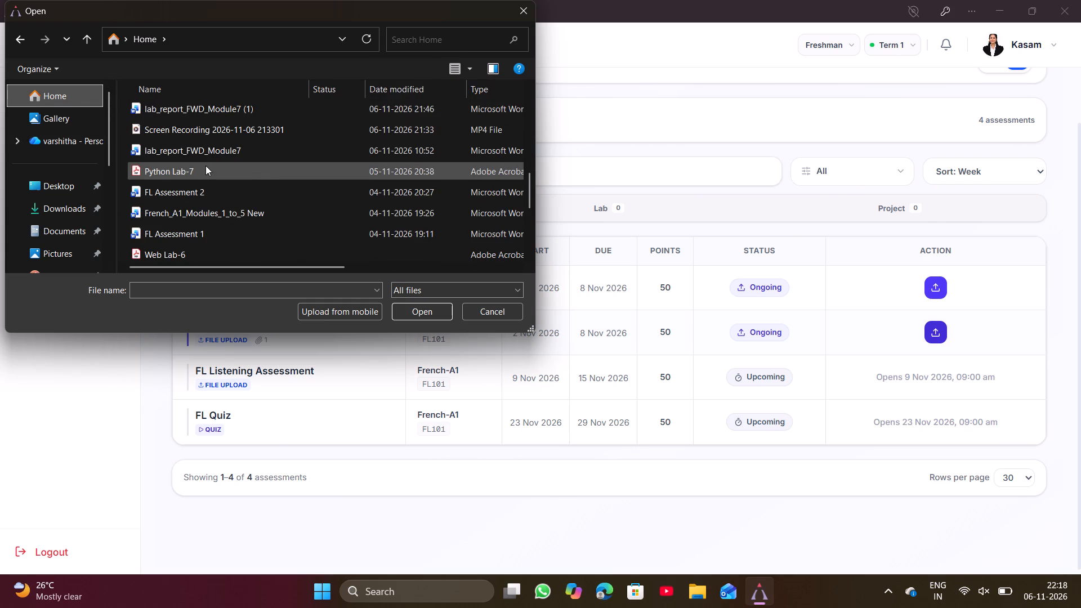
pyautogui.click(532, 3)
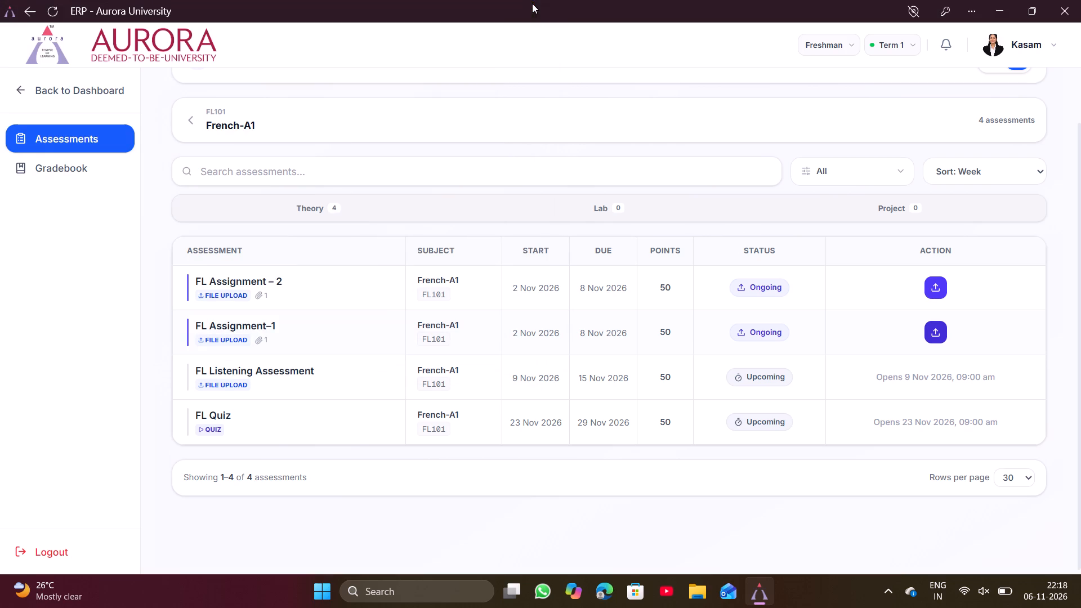
# Upload the french A-2 PDF from the recent files as the submission for FL Assignment – 2.
pyautogui.click(926, 284)
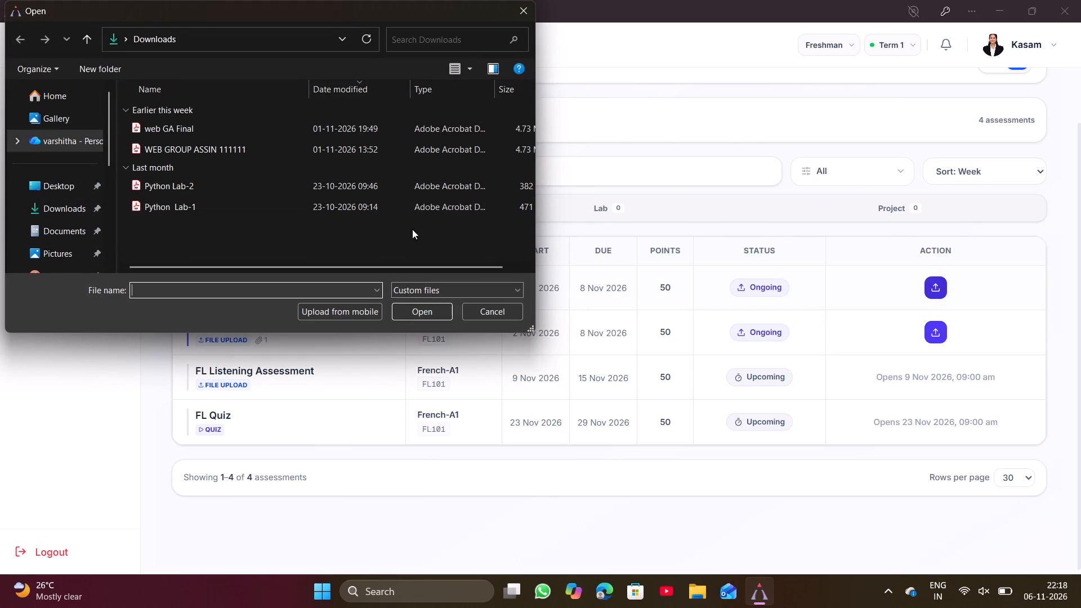
pyautogui.click(80, 99)
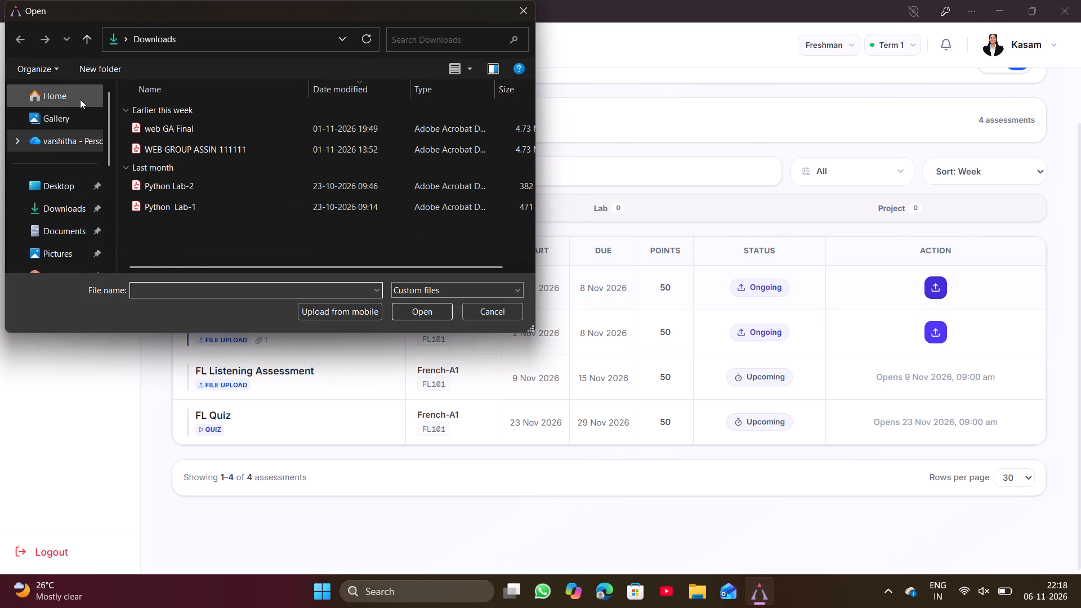
pyautogui.click(462, 287)
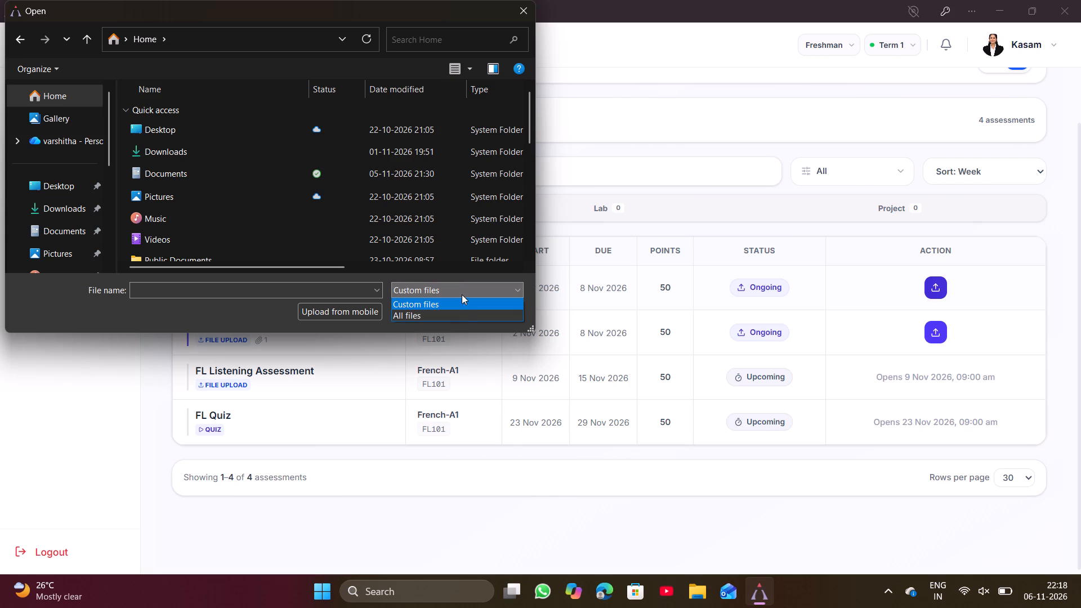
pyautogui.click(460, 314)
pyautogui.scroll(-1, 378, 169)
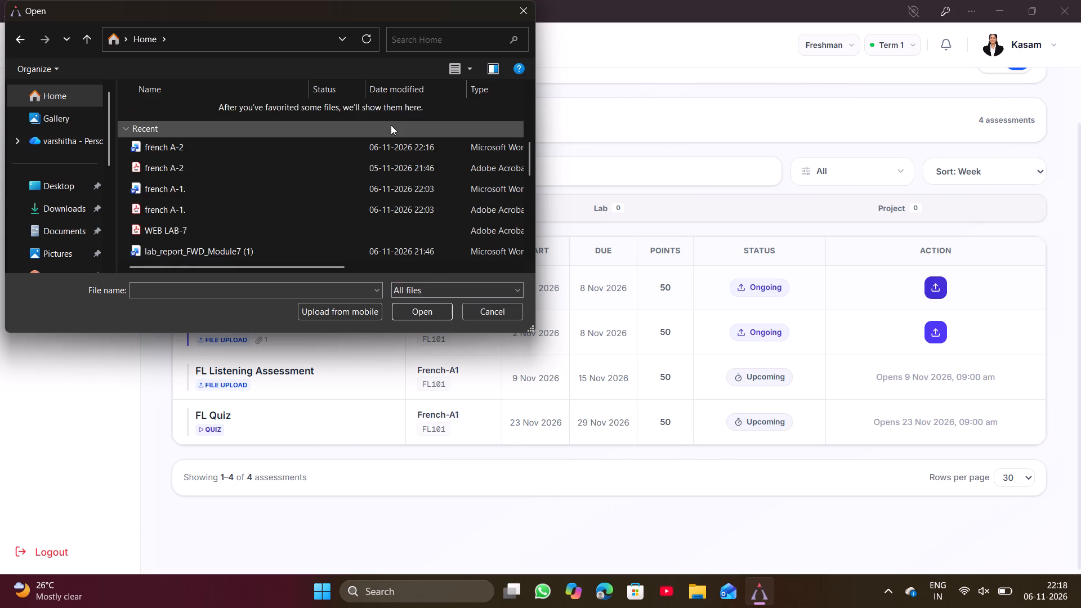
pyautogui.scroll(-1, 391, 125)
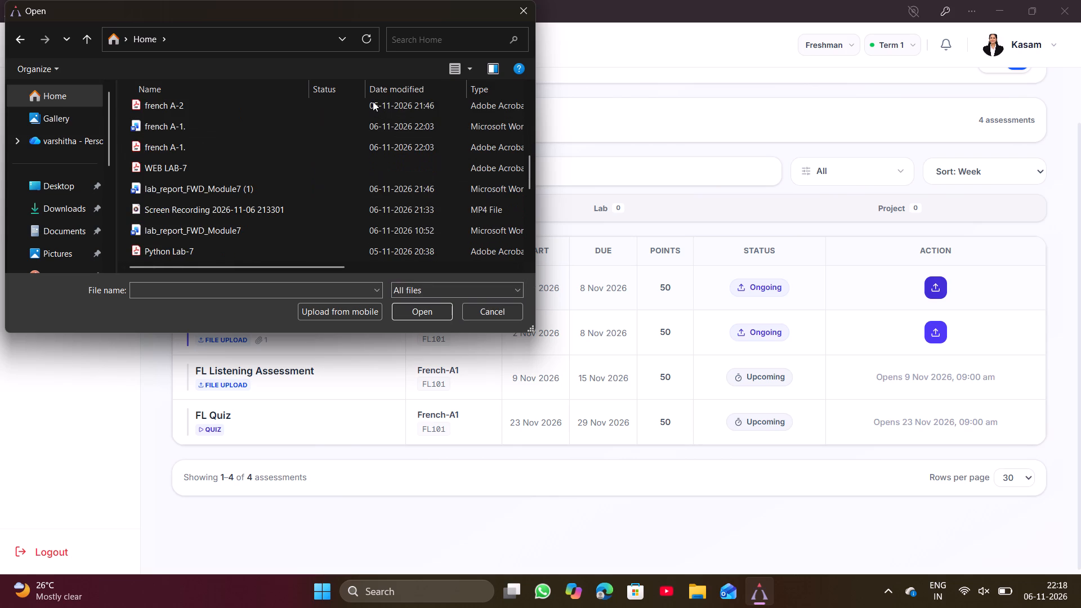
pyautogui.click(373, 101)
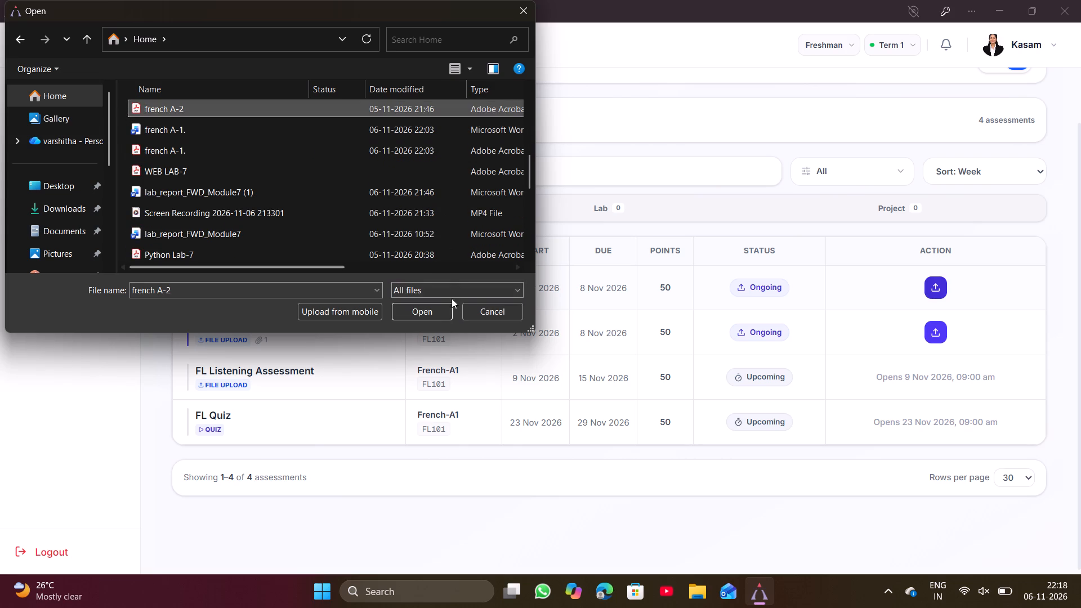
pyautogui.click(448, 312)
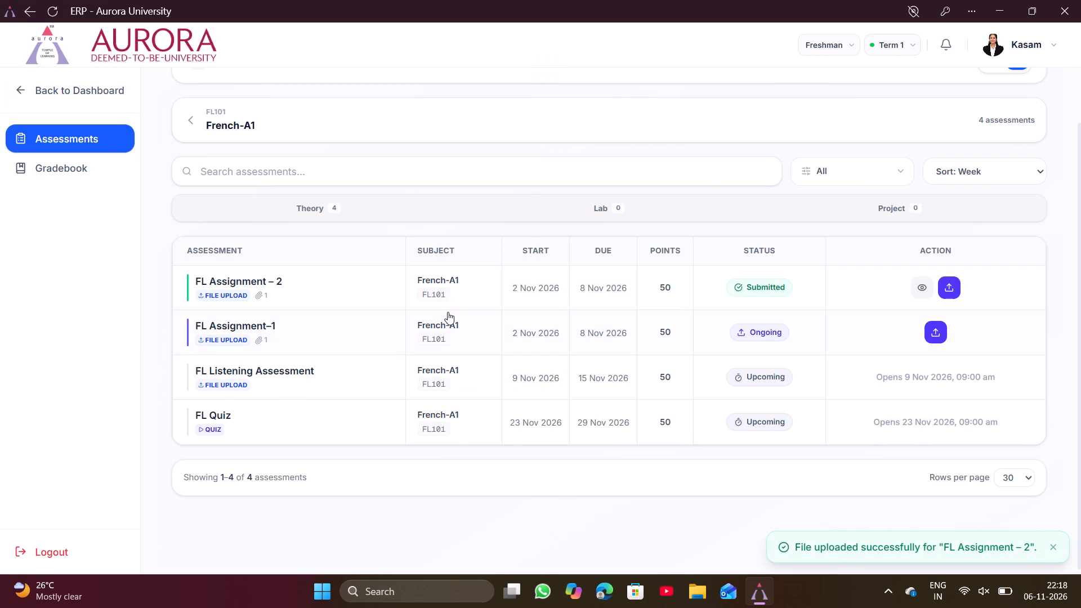
# Upload the french A-1. PDF from the 2026-45 folder as the submission for FL Assignment–1.
pyautogui.click(935, 332)
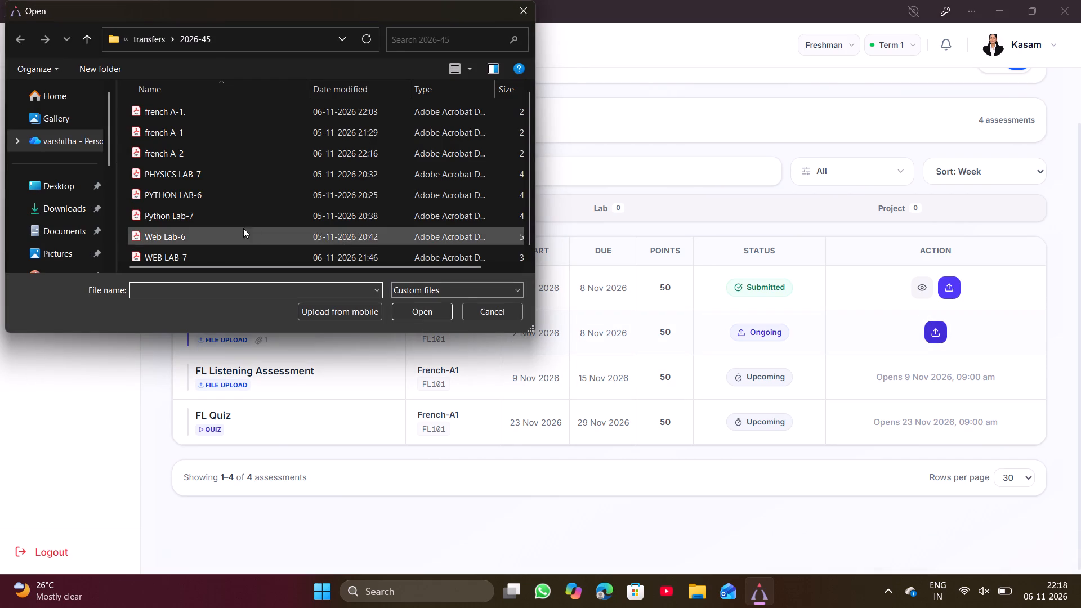
pyautogui.click(184, 117)
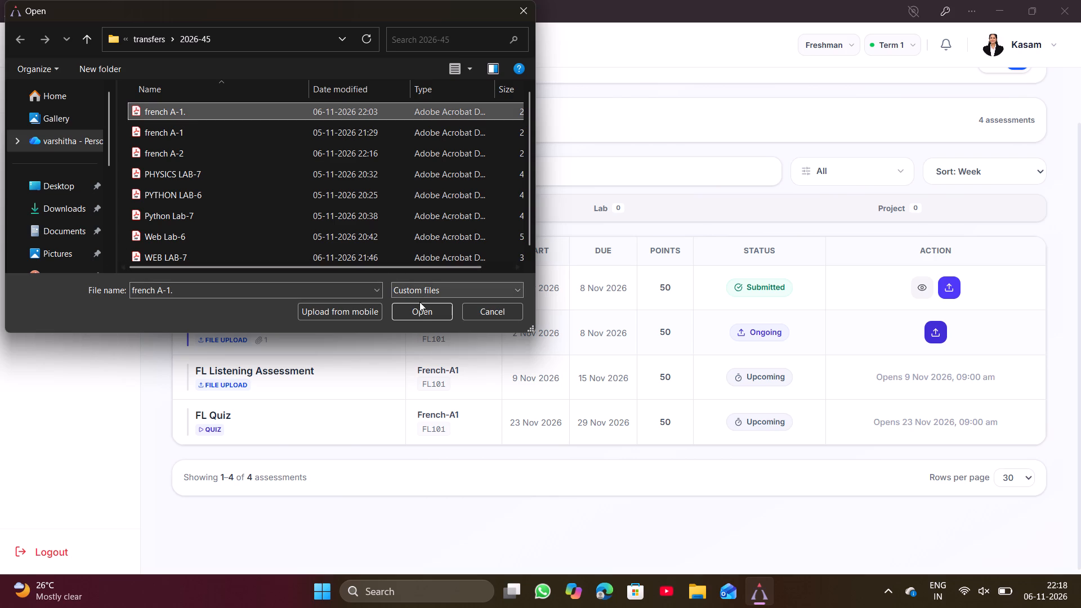
pyautogui.click(419, 310)
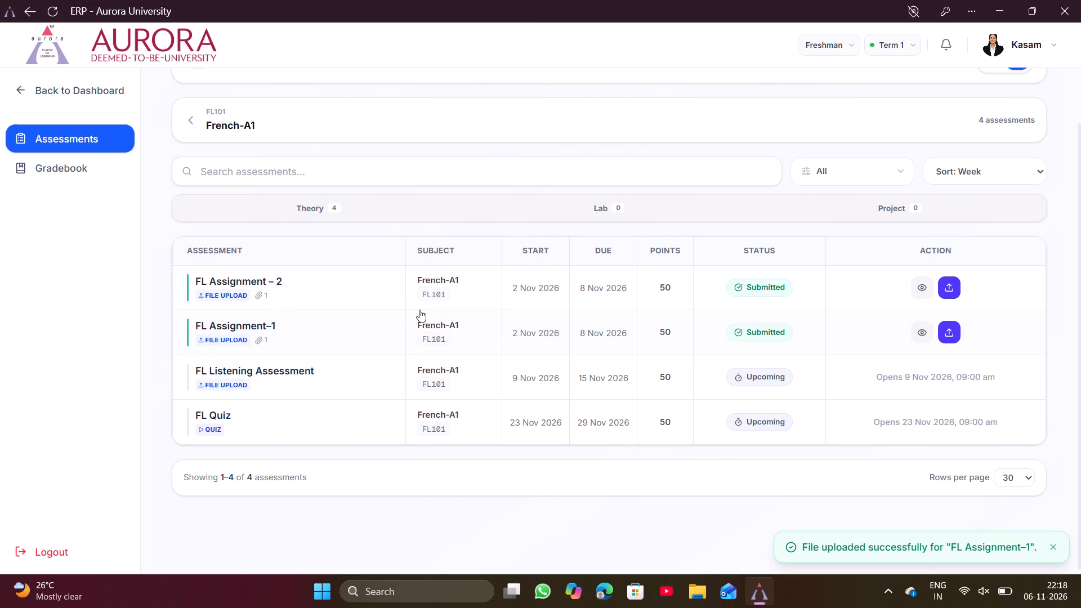
# Leave the French-A1 list and open the assessments list of the Problem Solving With Python Programming I course.
pyautogui.click(24, 87)
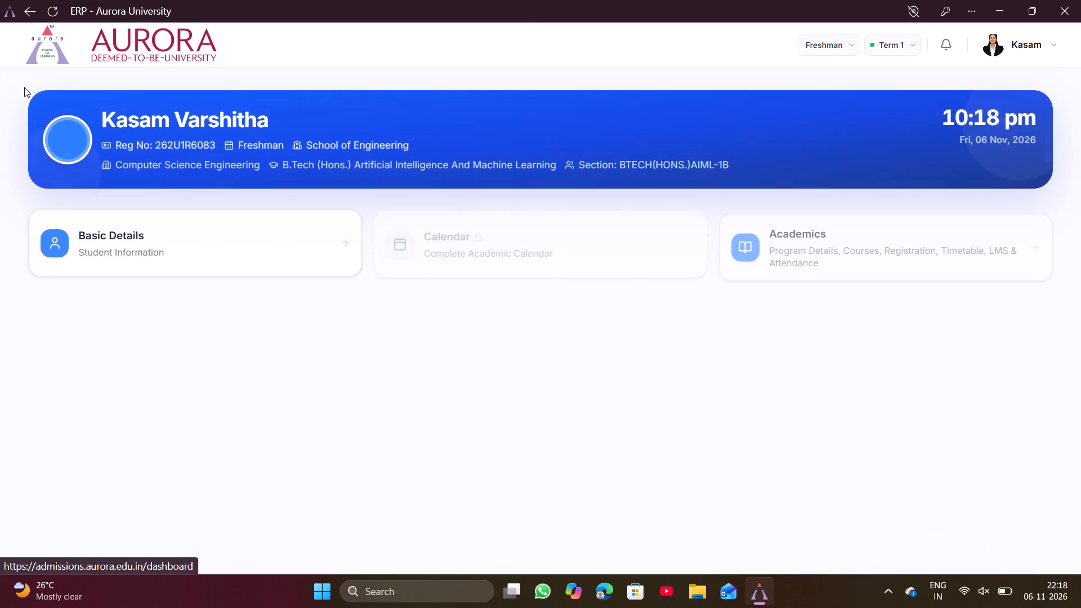
pyautogui.click(229, 308)
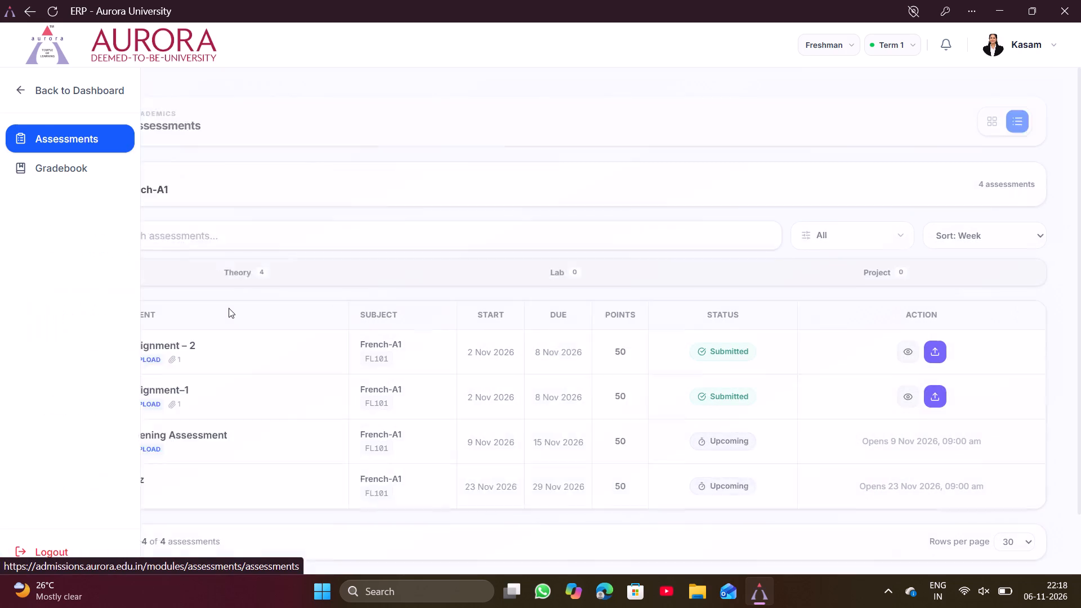
pyautogui.click(25, 90)
pyautogui.click(128, 346)
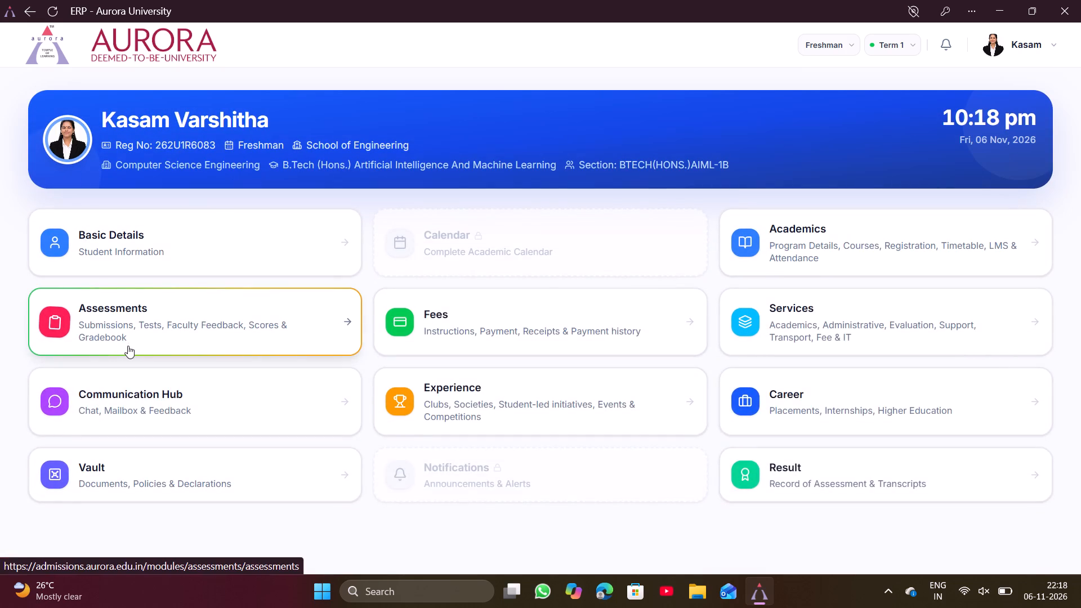
pyautogui.click(188, 185)
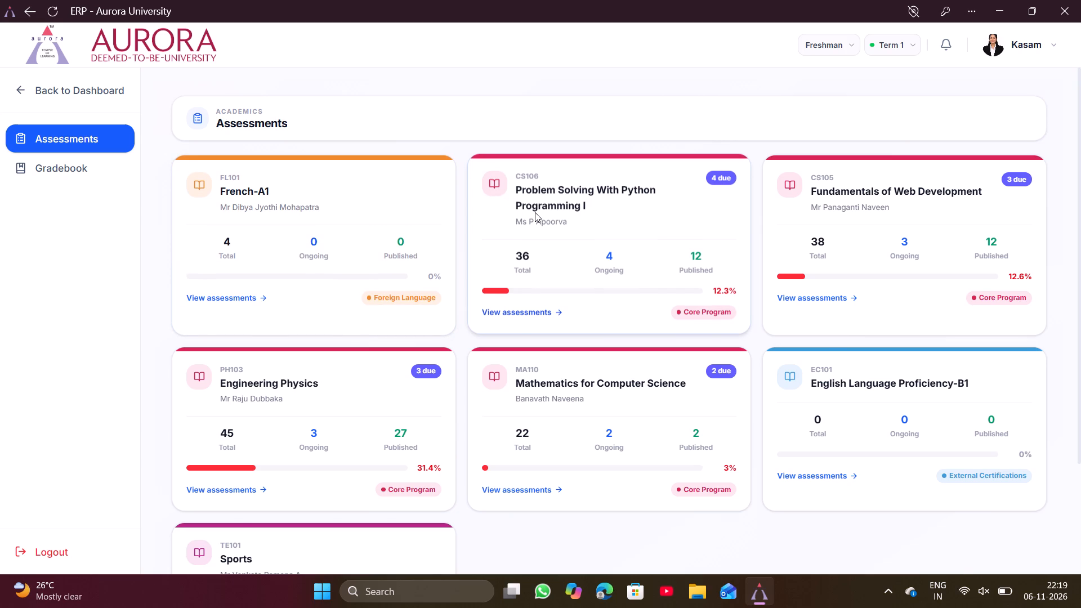
pyautogui.click(535, 212)
# Examine both pages of the Python course's assessments list for submission statuses and due dates.
pyautogui.scroll(-4, 346, 423)
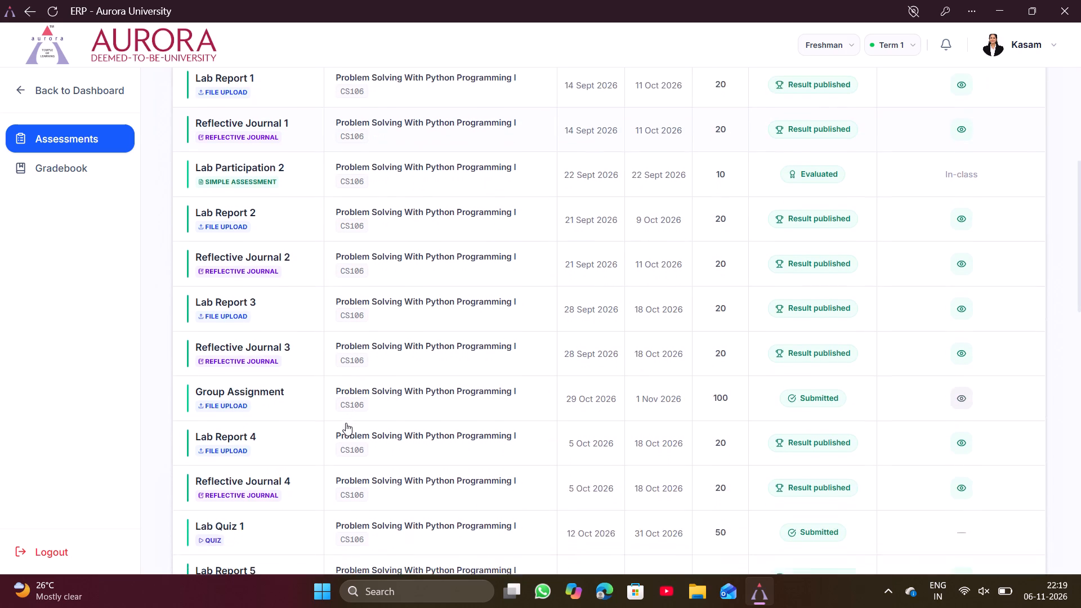
pyautogui.scroll(-5, 346, 423)
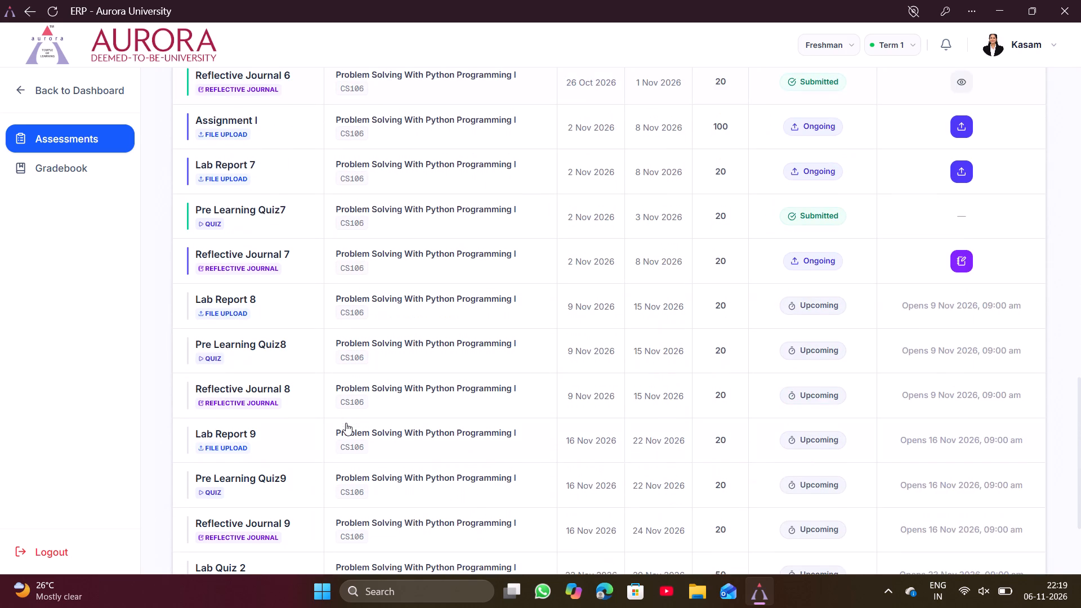
pyautogui.scroll(-5, 346, 423)
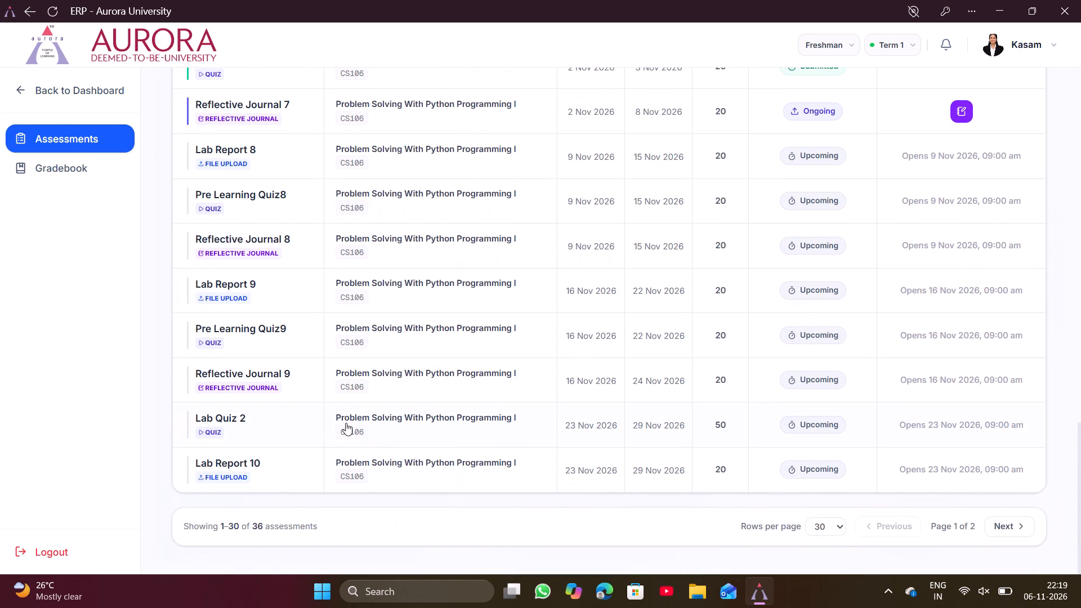
pyautogui.click(993, 518)
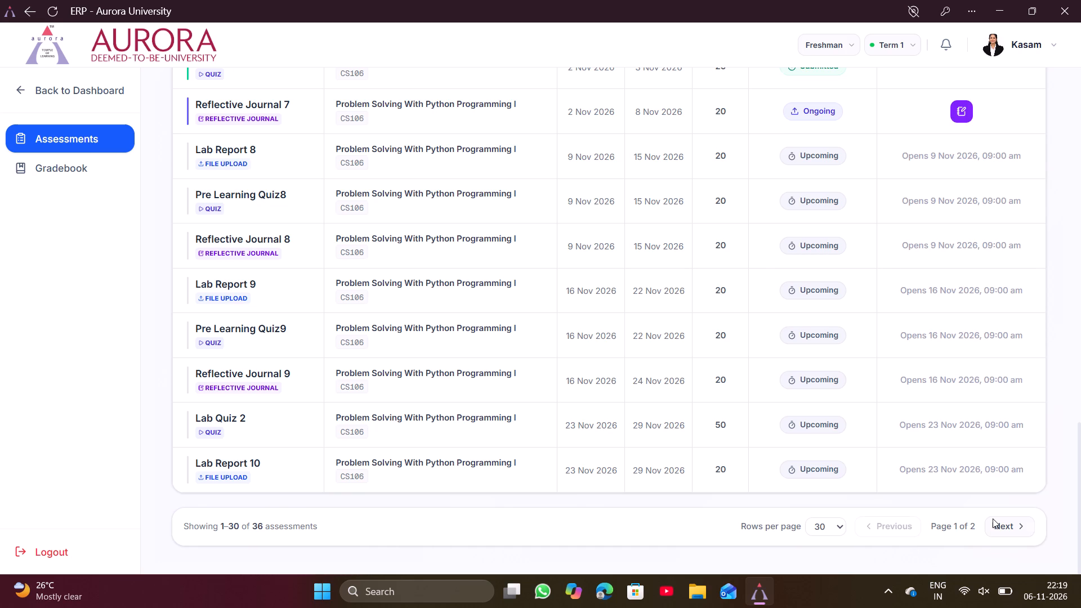
pyautogui.scroll(-1, 694, 414)
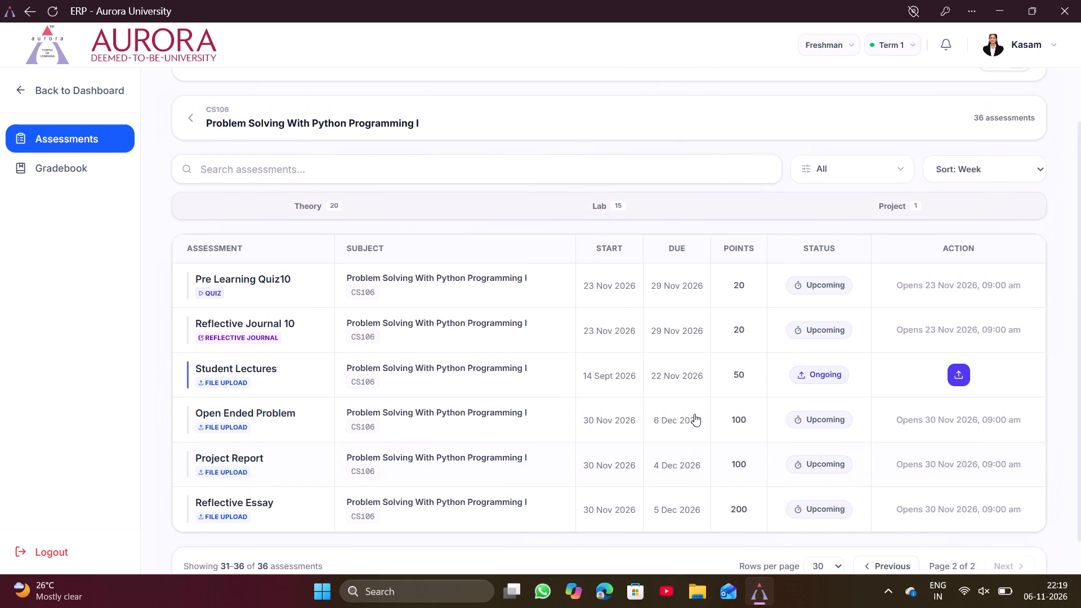
pyautogui.scroll(-2, 694, 414)
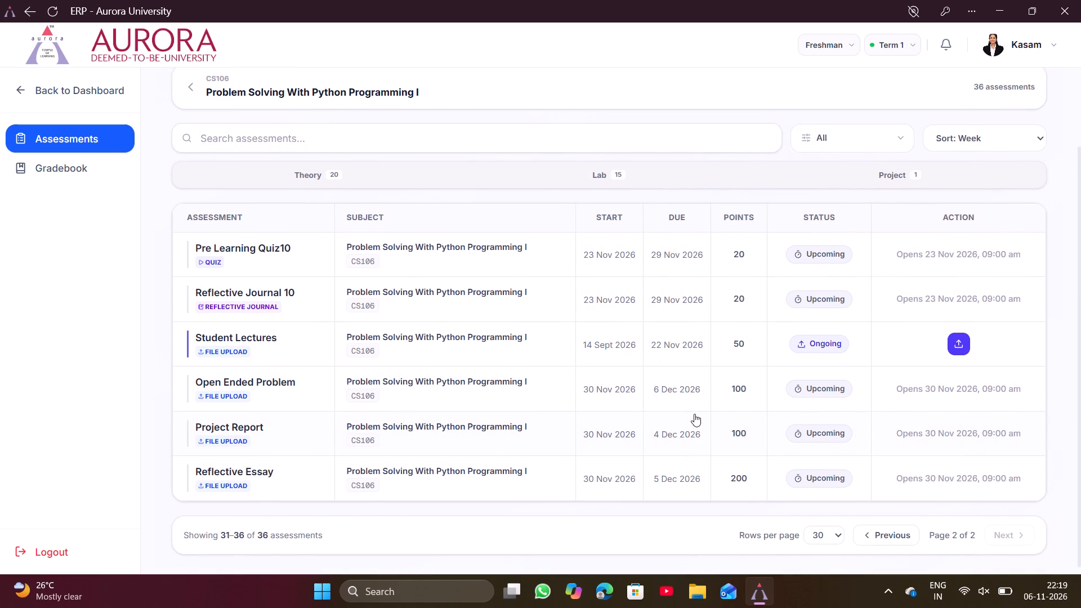
pyautogui.scroll(-2, 694, 414)
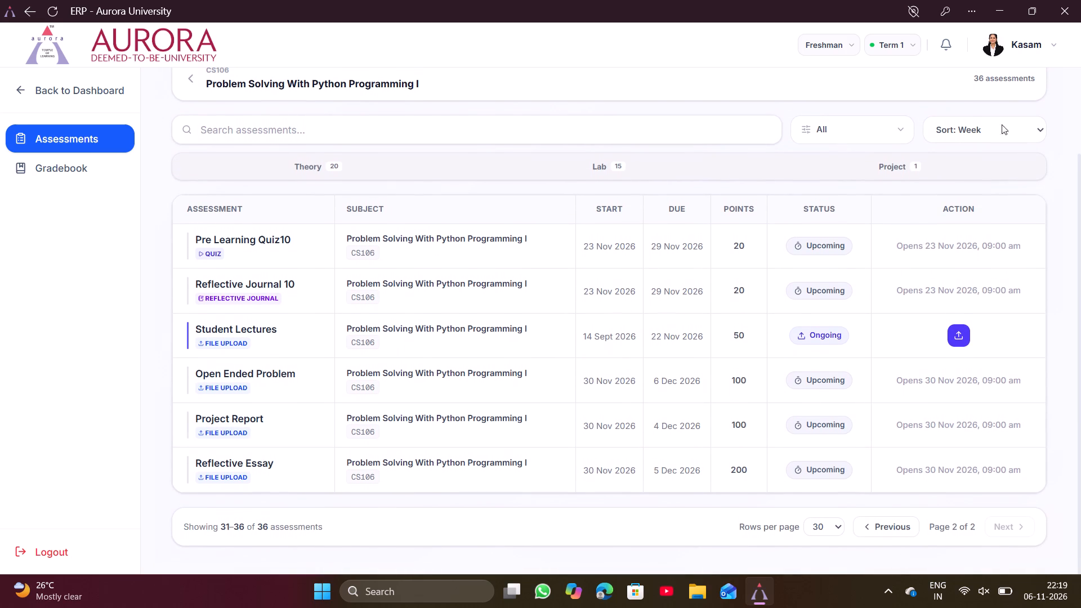
# Close the Aurora ERP app.
pyautogui.click(1080, 0)
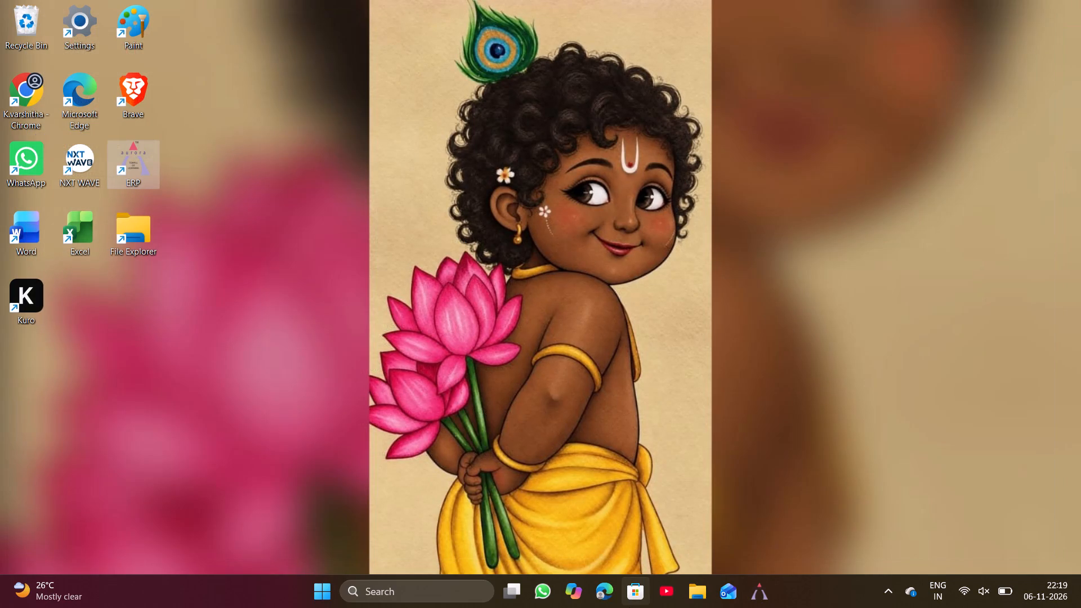
# Open File Explorer and look through the recent files on its Home page.
pyautogui.doubleClick(684, 596)
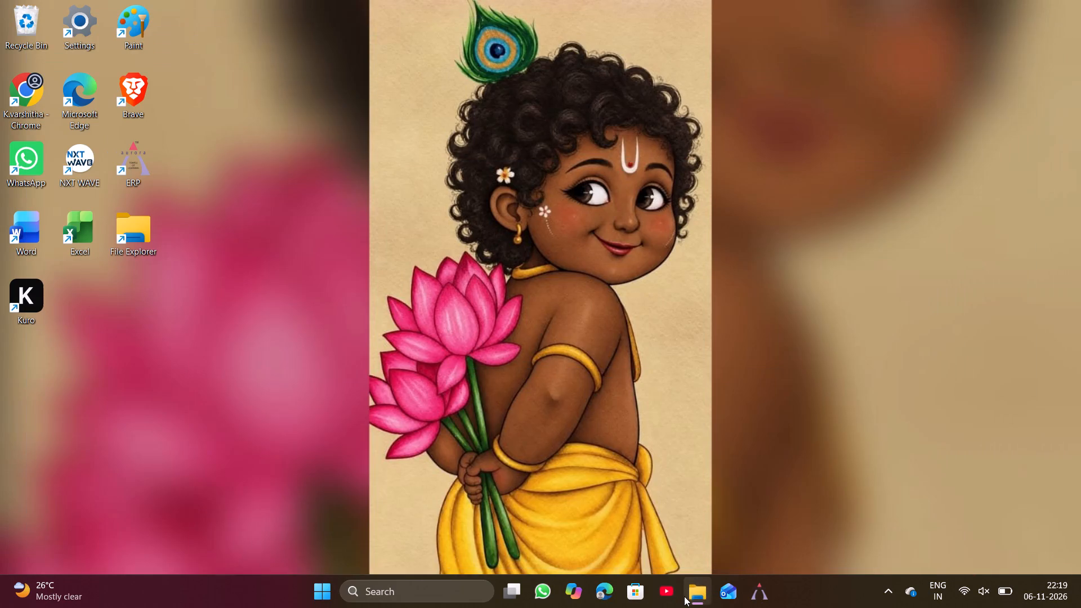
pyautogui.click(684, 596)
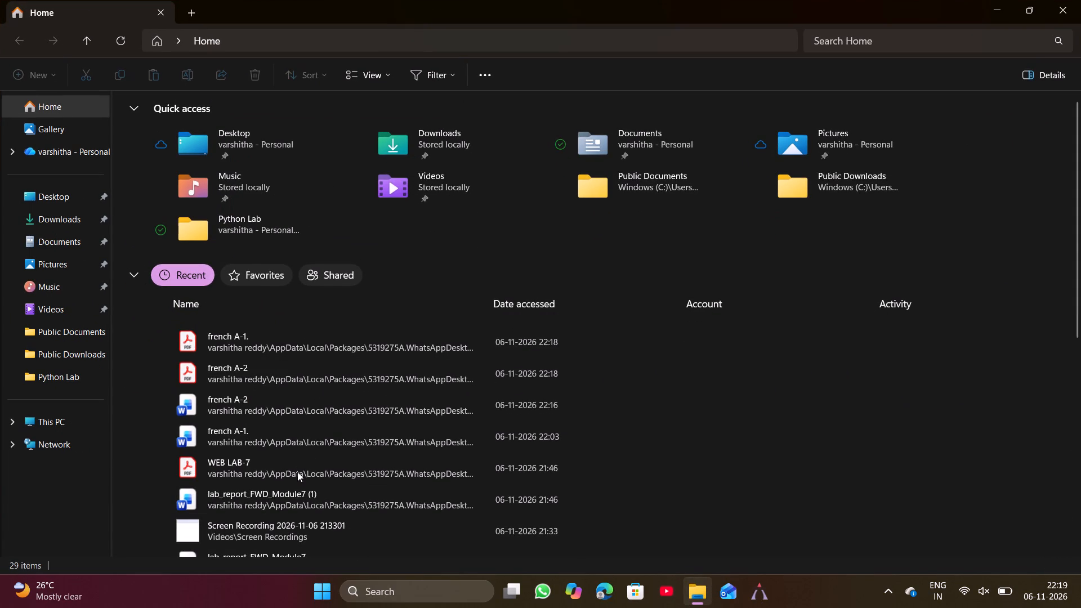
pyautogui.scroll(-3, 297, 472)
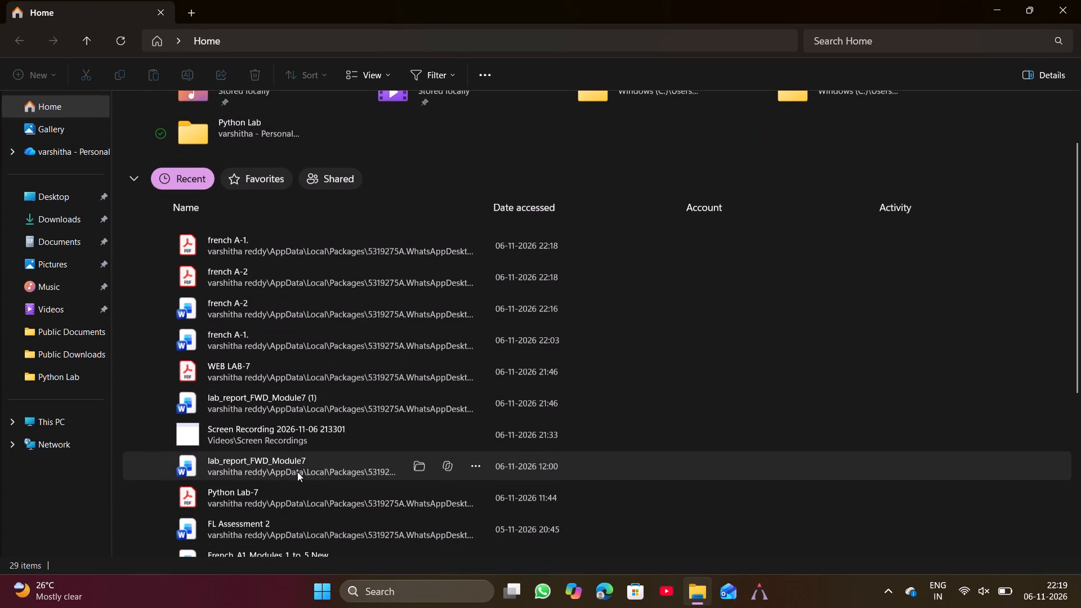
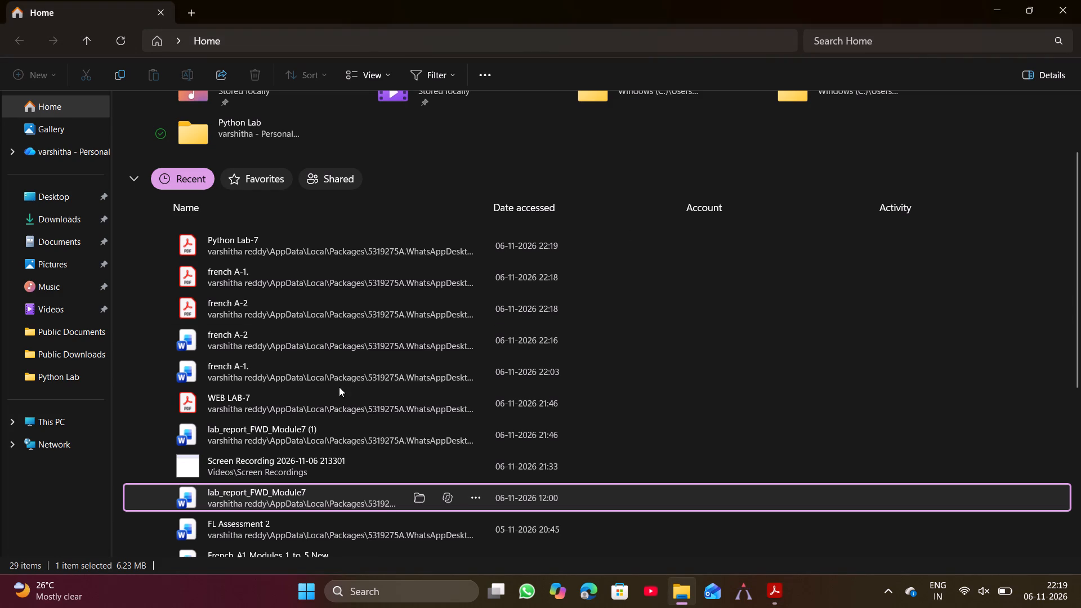
# Find the Python Lab-7 PDF among the recent files and open it.
pyautogui.scroll(-2, 342, 375)
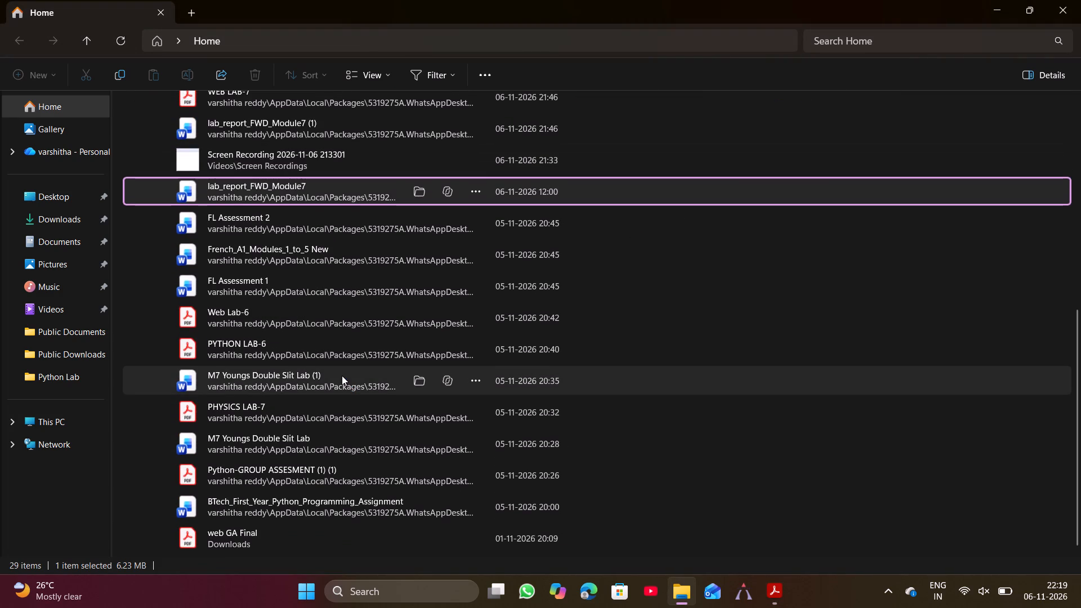
pyautogui.scroll(4, 342, 375)
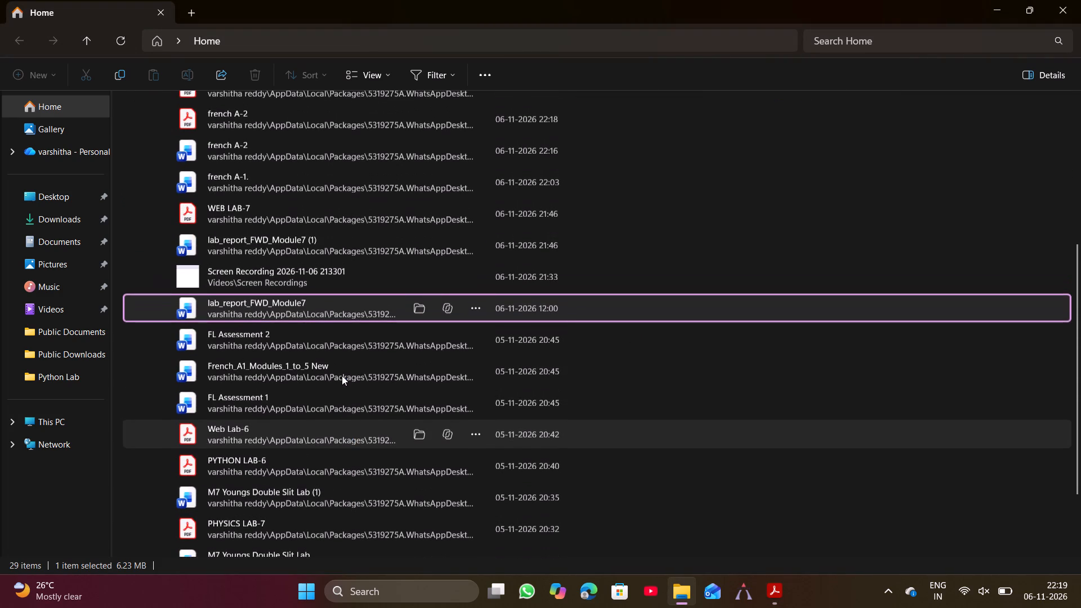
pyautogui.scroll(4, 309, 204)
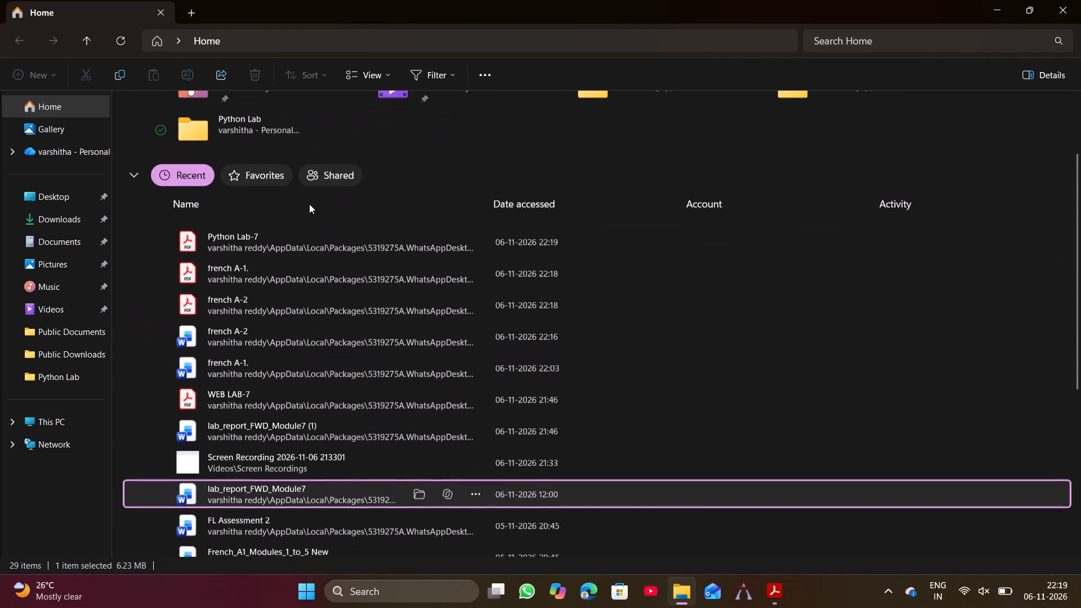
pyautogui.doubleClick(240, 252)
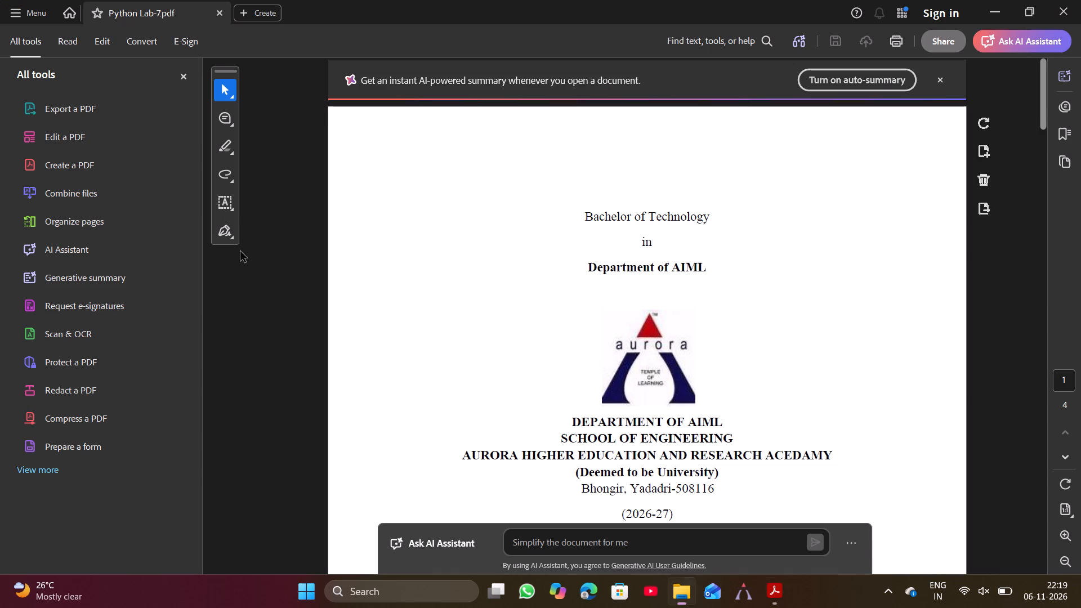
# Review the cover, certificate and code pages of the Python Lab-7 report, closing the PDF and File Explorer when done.
pyautogui.scroll(-5, 579, 301)
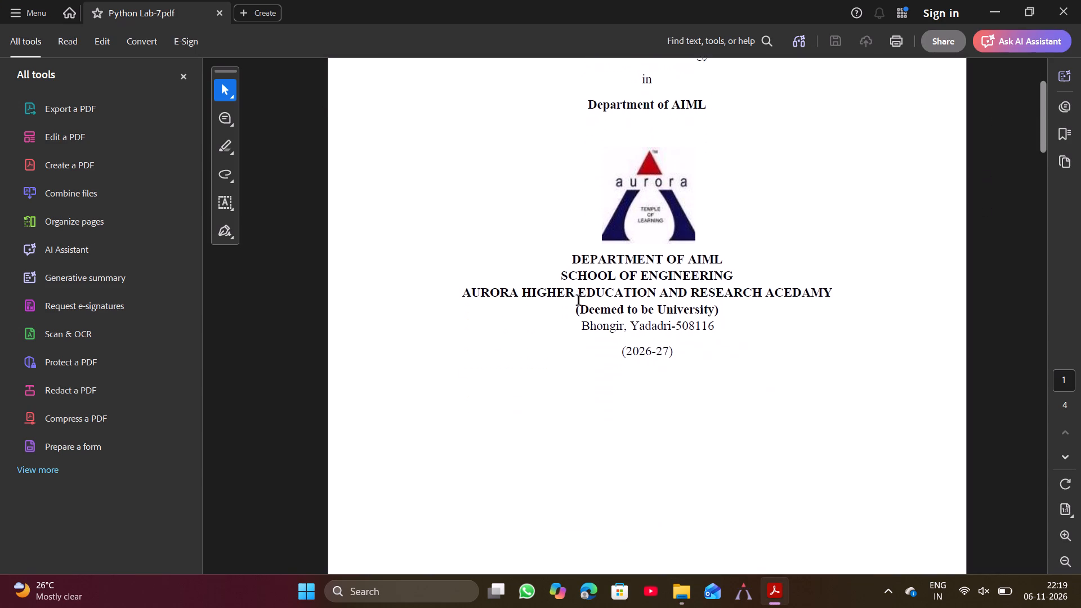
pyautogui.scroll(-10, 579, 301)
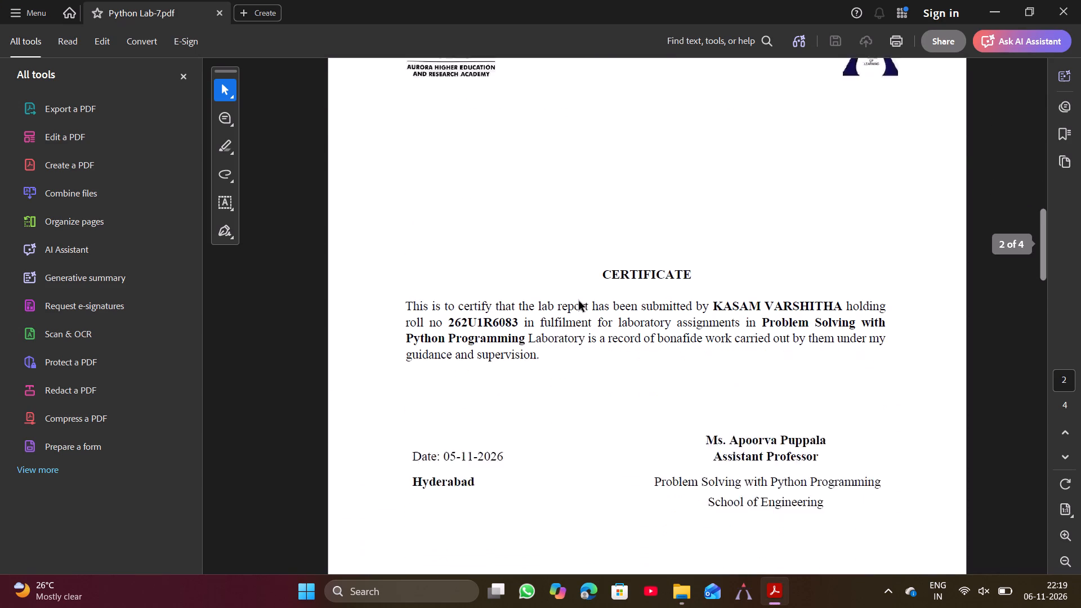
pyautogui.scroll(-2, 579, 301)
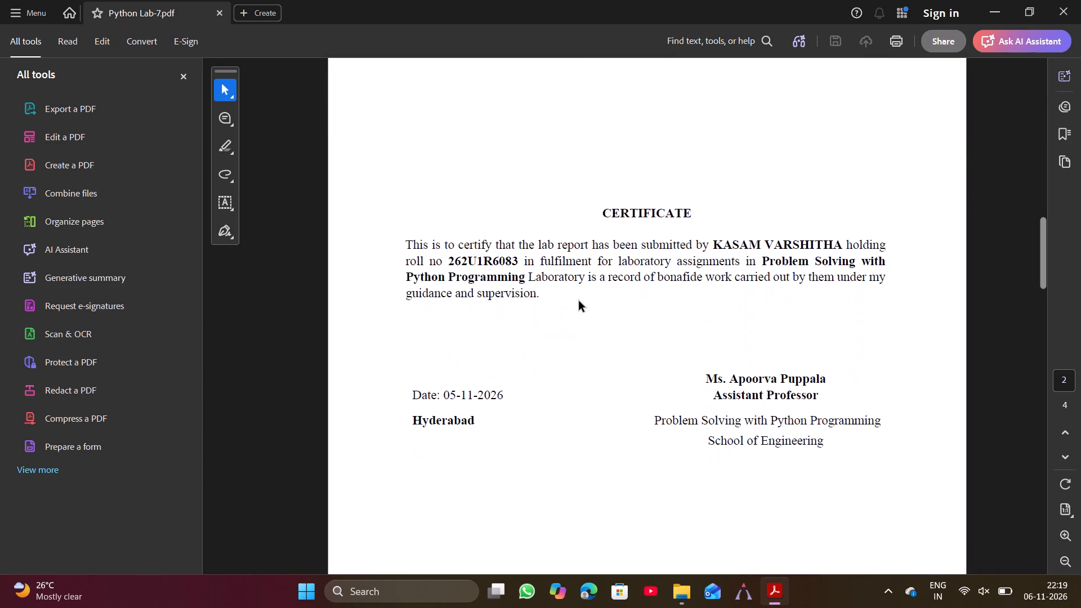
pyautogui.scroll(-4, 579, 301)
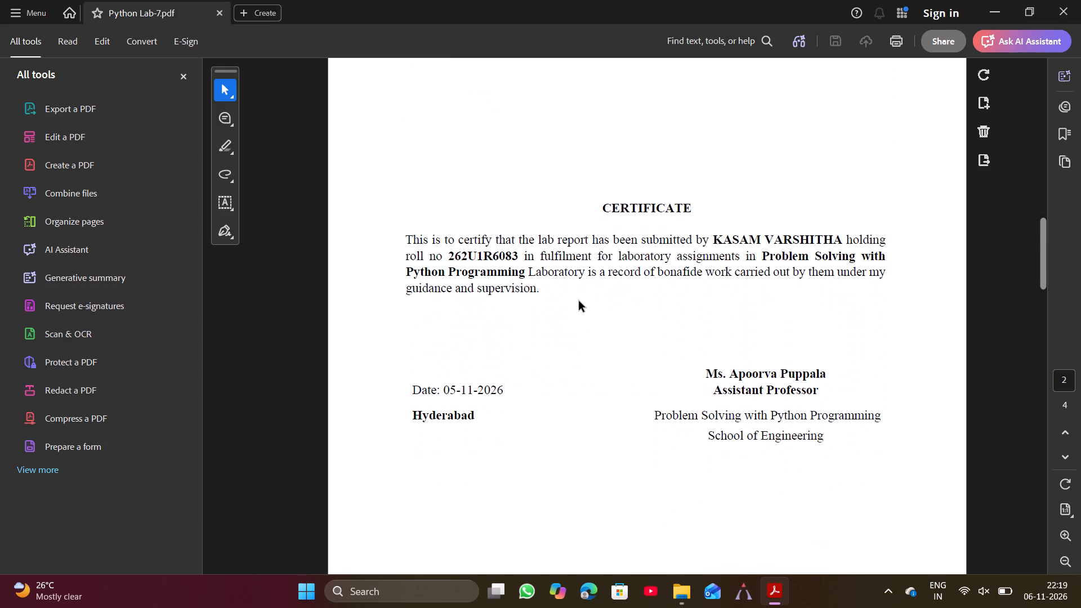
pyautogui.scroll(-6, 579, 301)
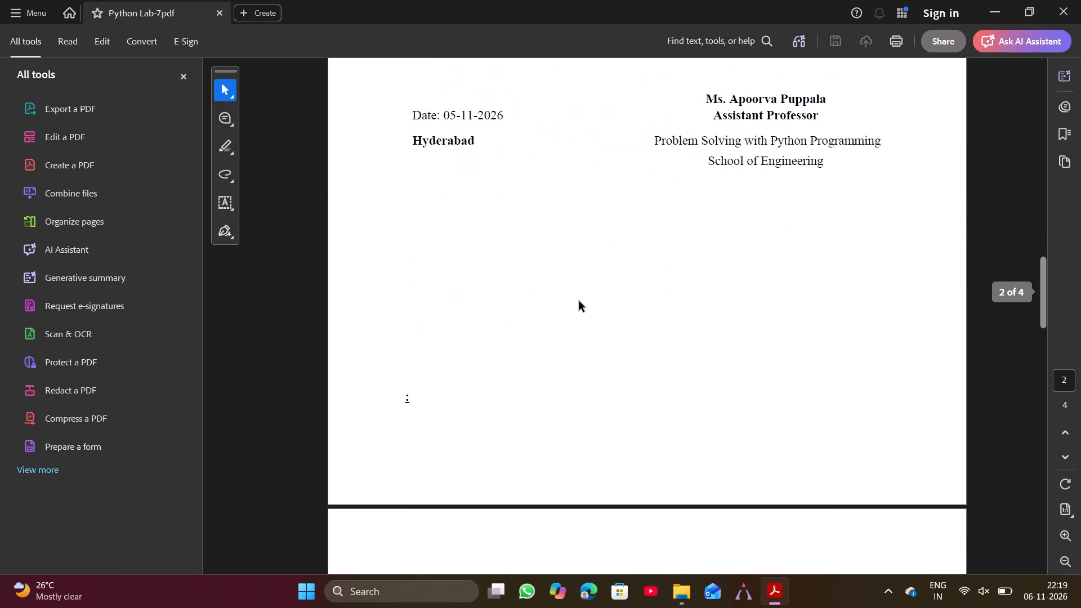
pyautogui.scroll(-6, 579, 301)
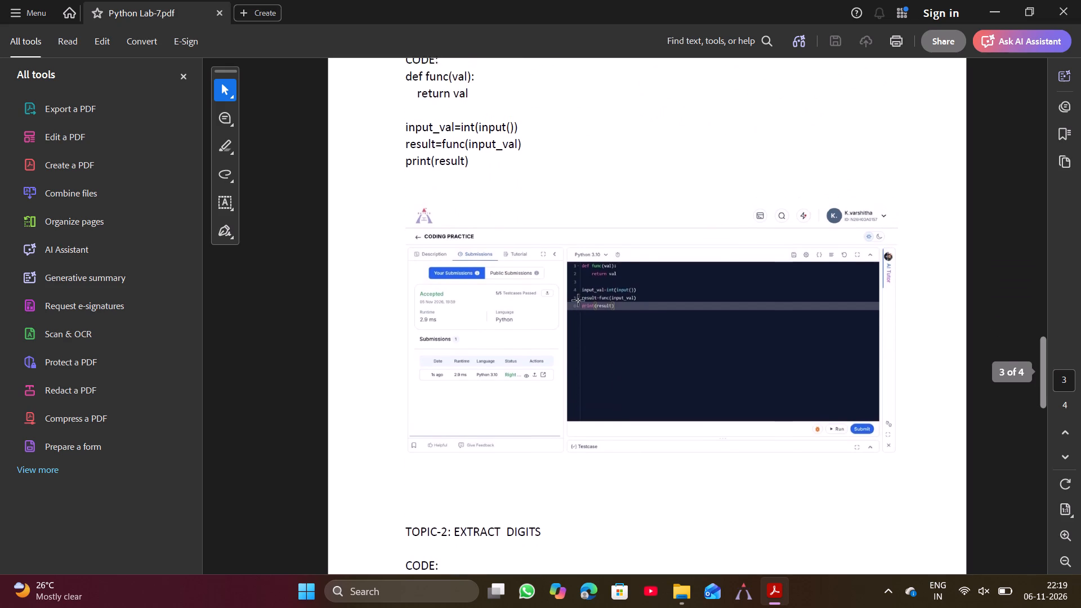
pyautogui.scroll(-2, 579, 301)
pyautogui.scroll(1, 579, 301)
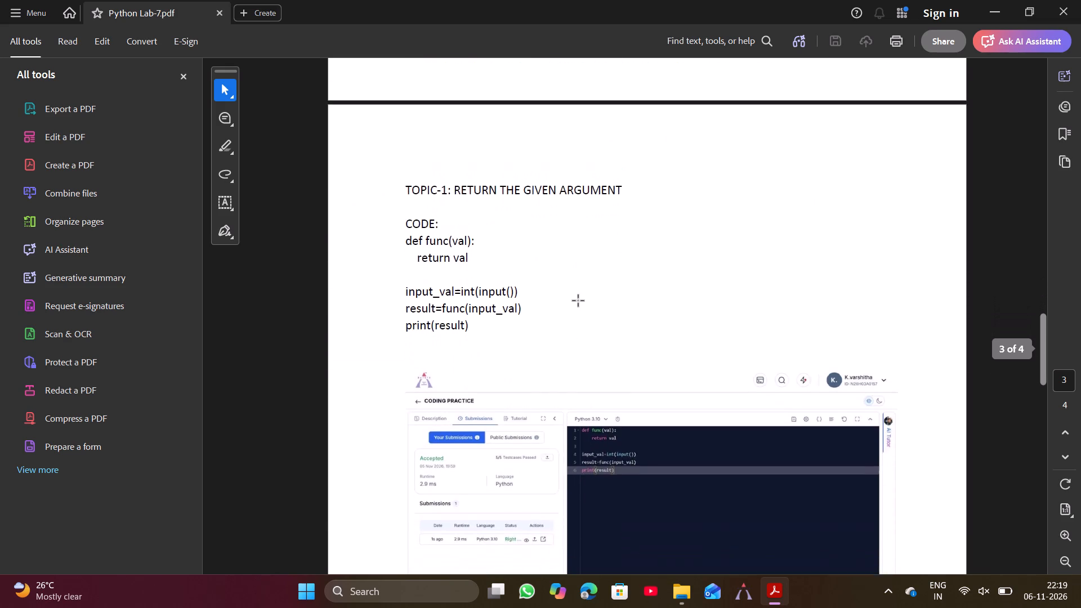
pyautogui.scroll(1, 579, 301)
pyautogui.scroll(-11, 579, 301)
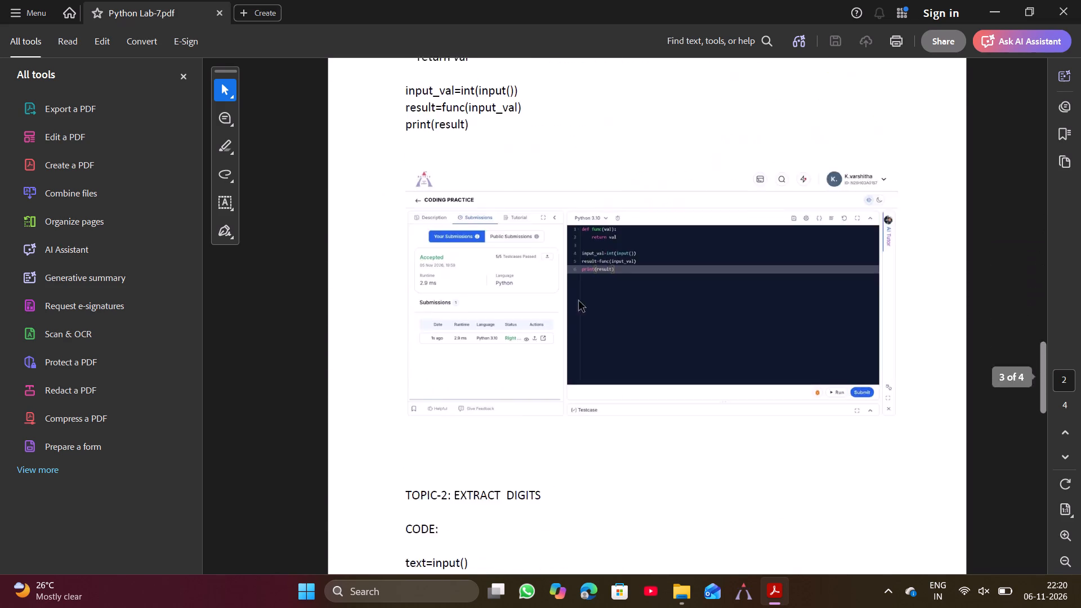
pyautogui.scroll(-2, 579, 301)
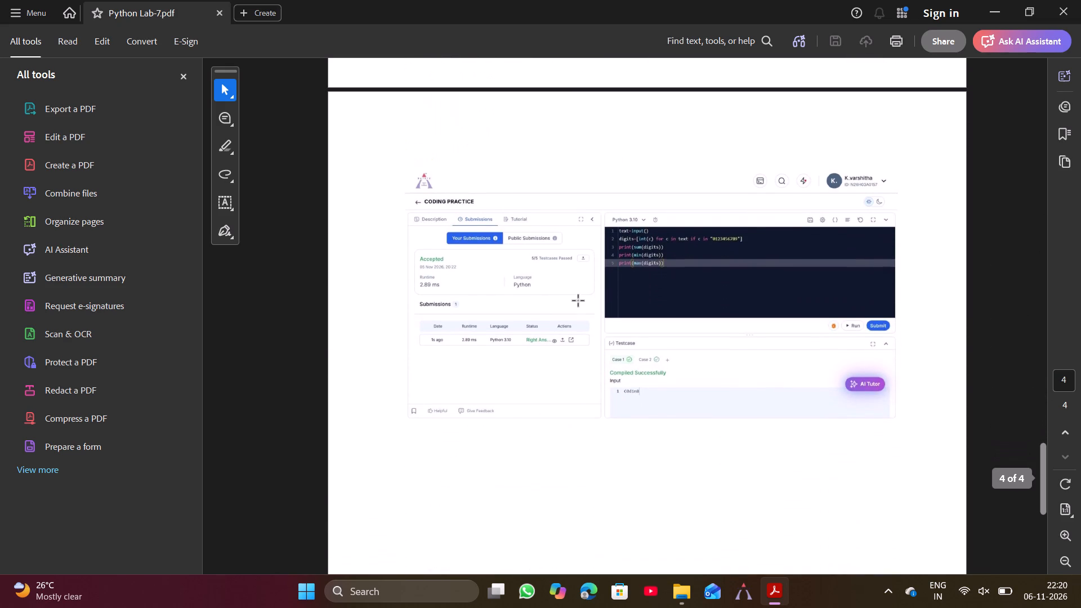
pyautogui.scroll(-1, 579, 301)
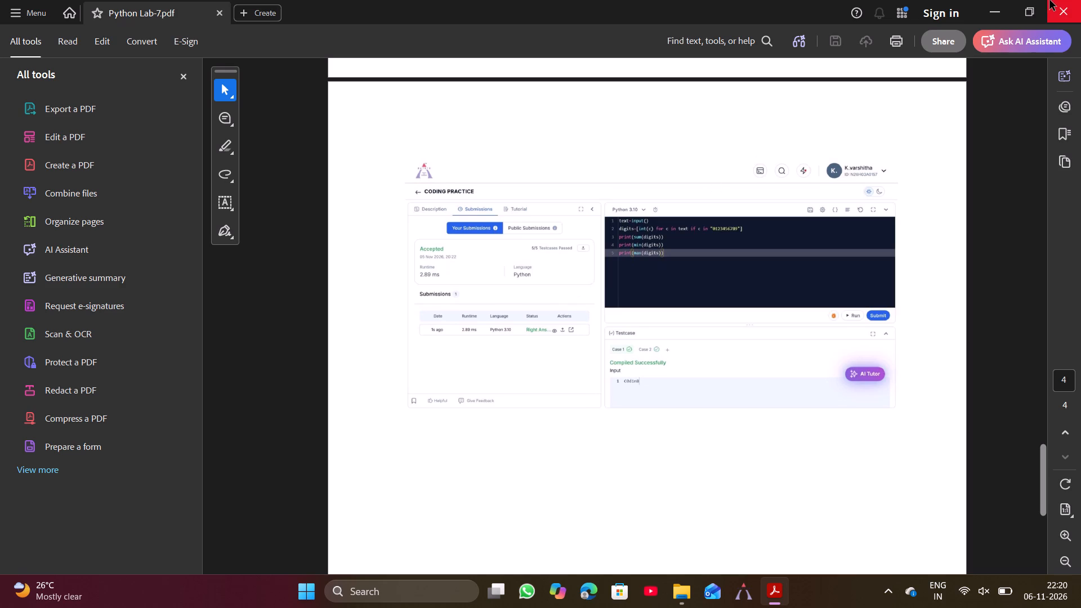
pyautogui.click(1049, 0)
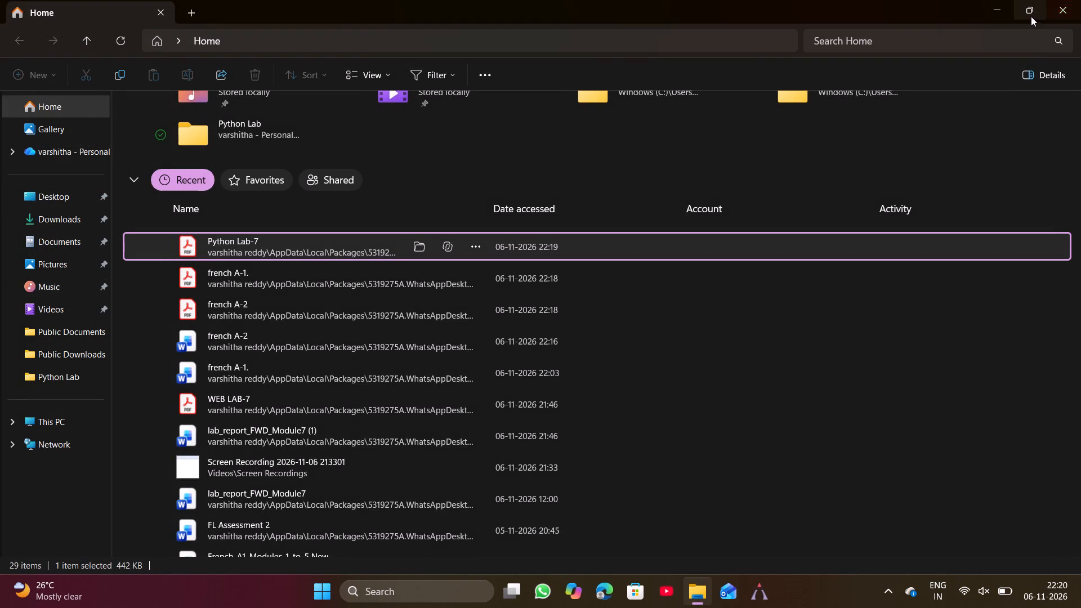
pyautogui.click(1069, 0)
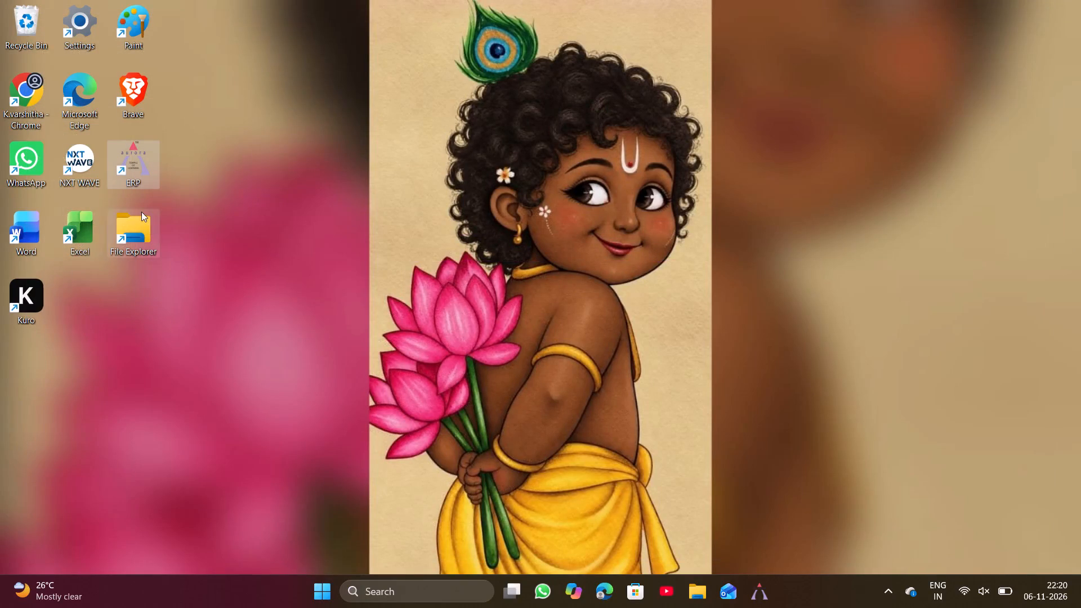
# Launch the Aurora ERP app and open the assessments of Problem Solving With Python Programming I.
pyautogui.doubleClick(135, 162)
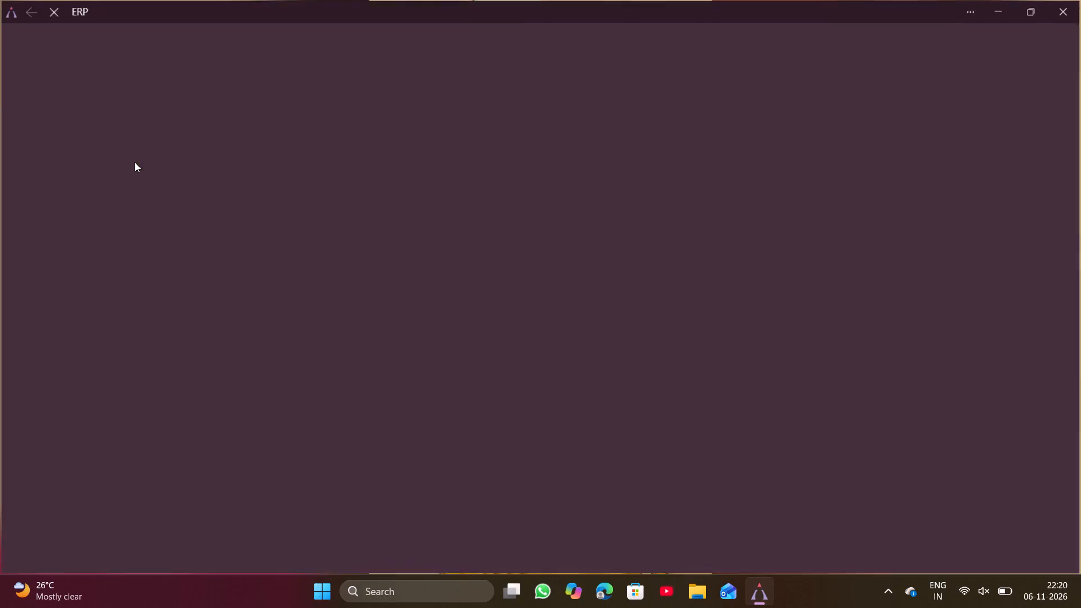
pyautogui.click(776, 396)
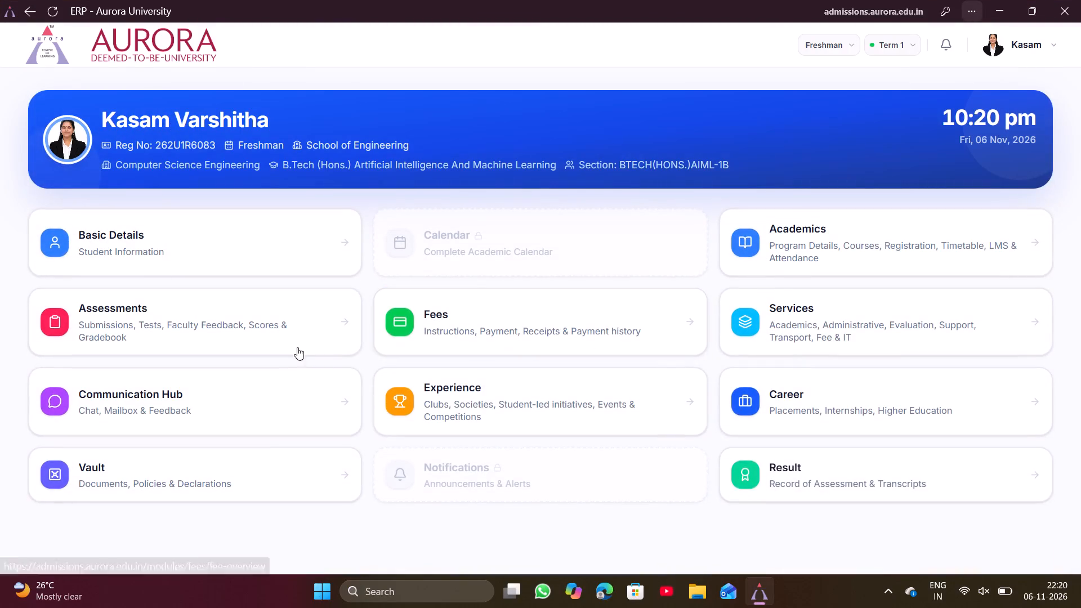
pyautogui.click(297, 343)
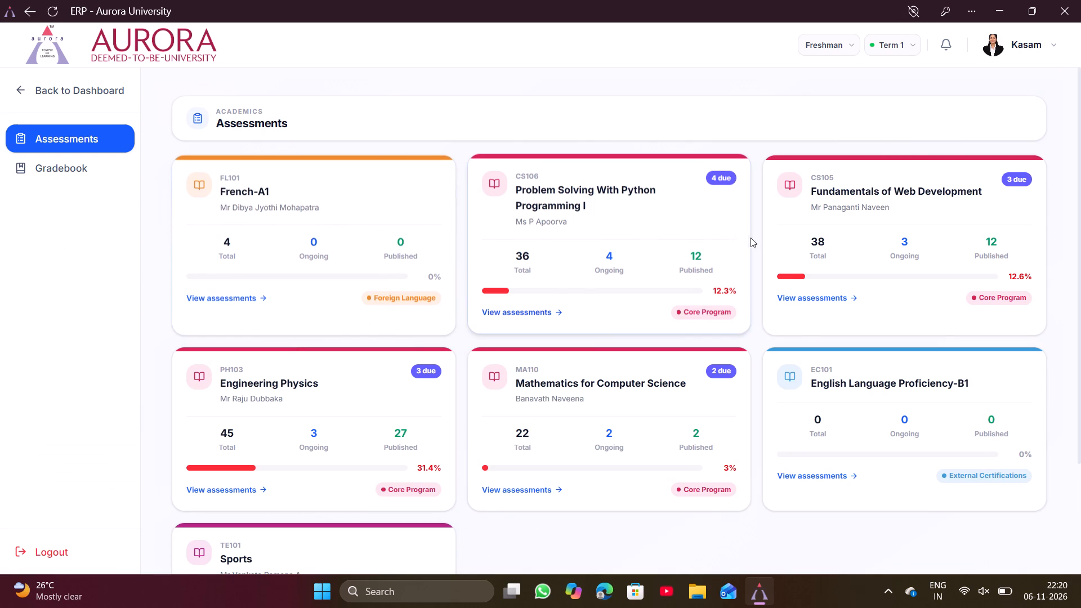
pyautogui.click(686, 228)
# Upload the Python Lab-7 PDF as the submission for Lab Report 7.
pyautogui.scroll(-6, 587, 462)
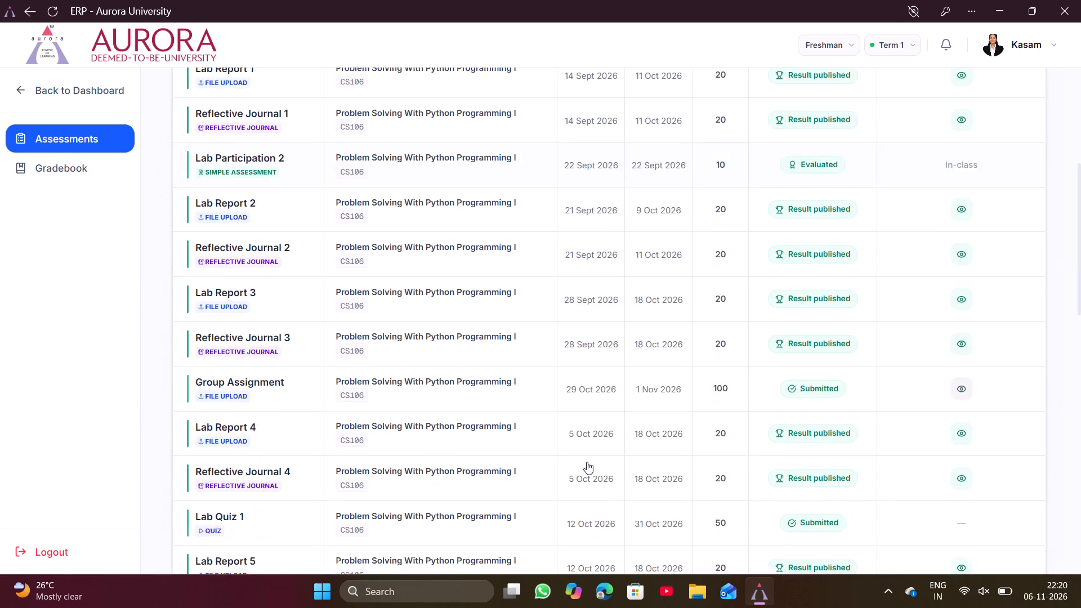
pyautogui.scroll(-2, 587, 462)
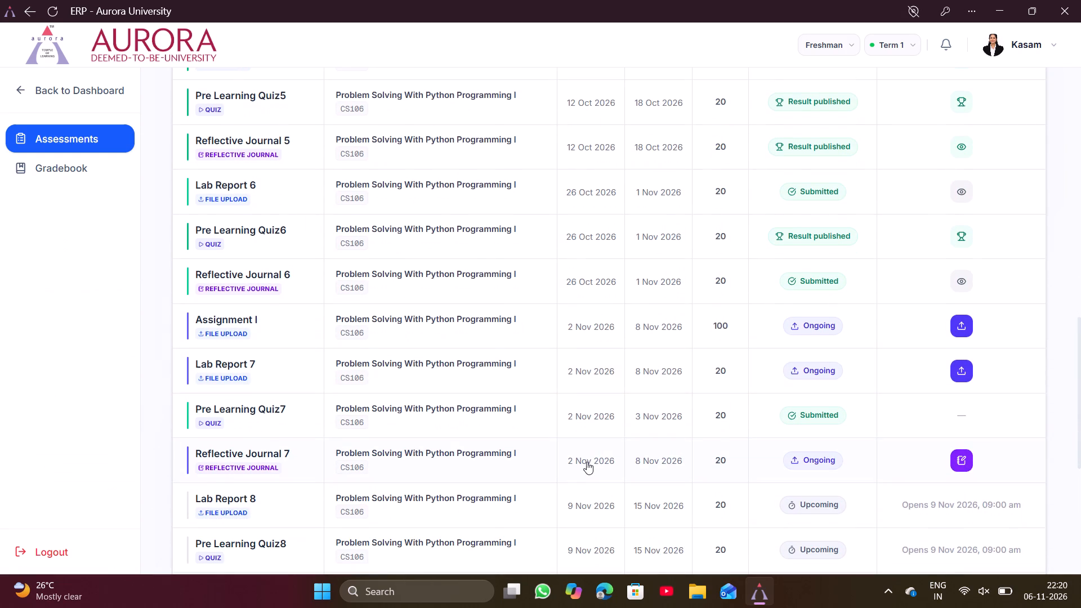
pyautogui.click(961, 365)
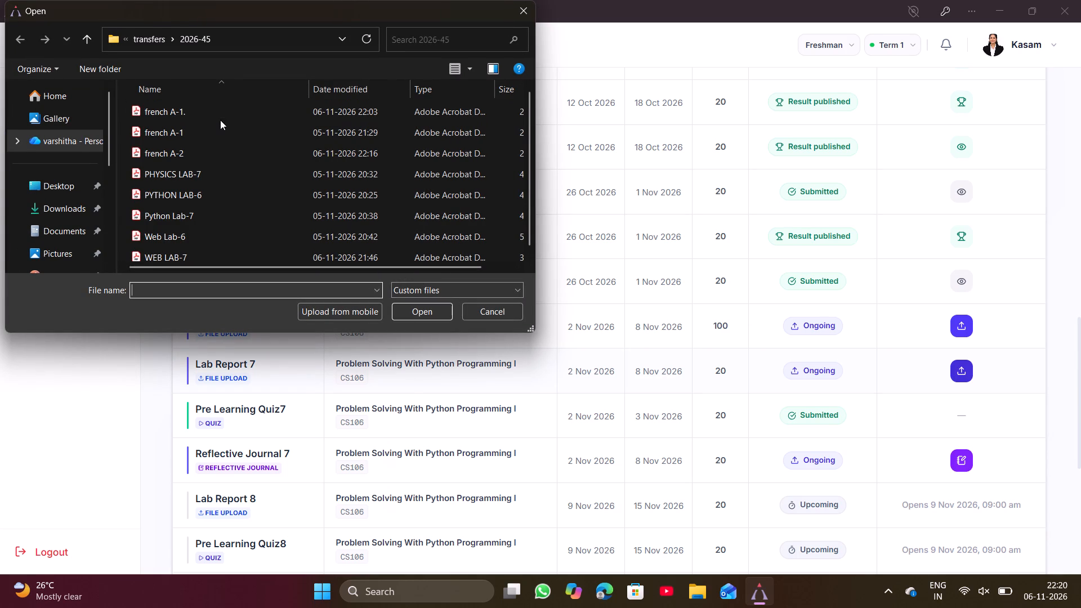
pyautogui.click(229, 214)
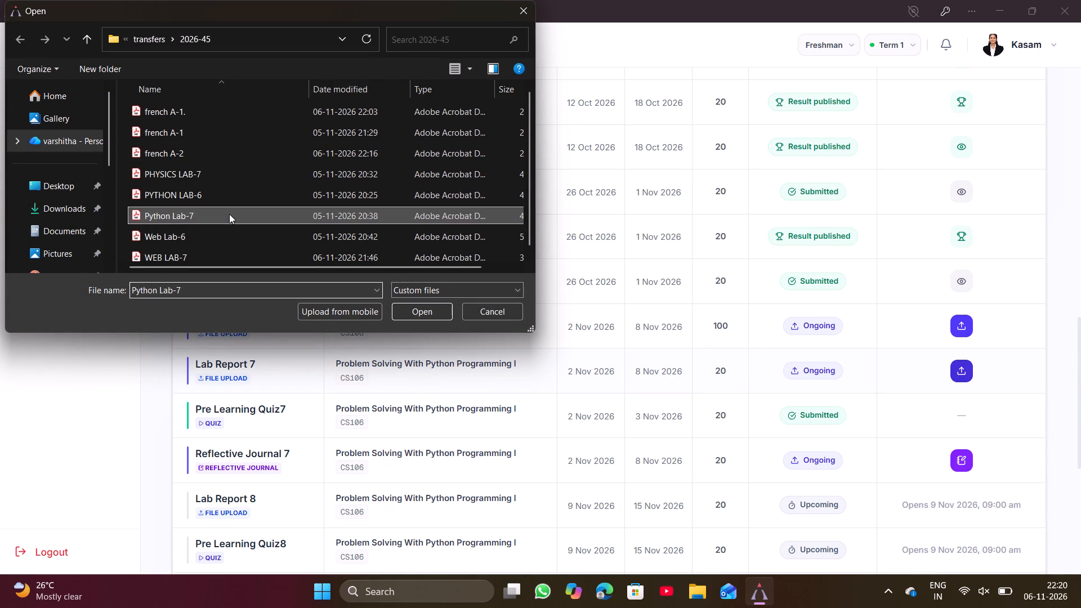
pyautogui.click(412, 310)
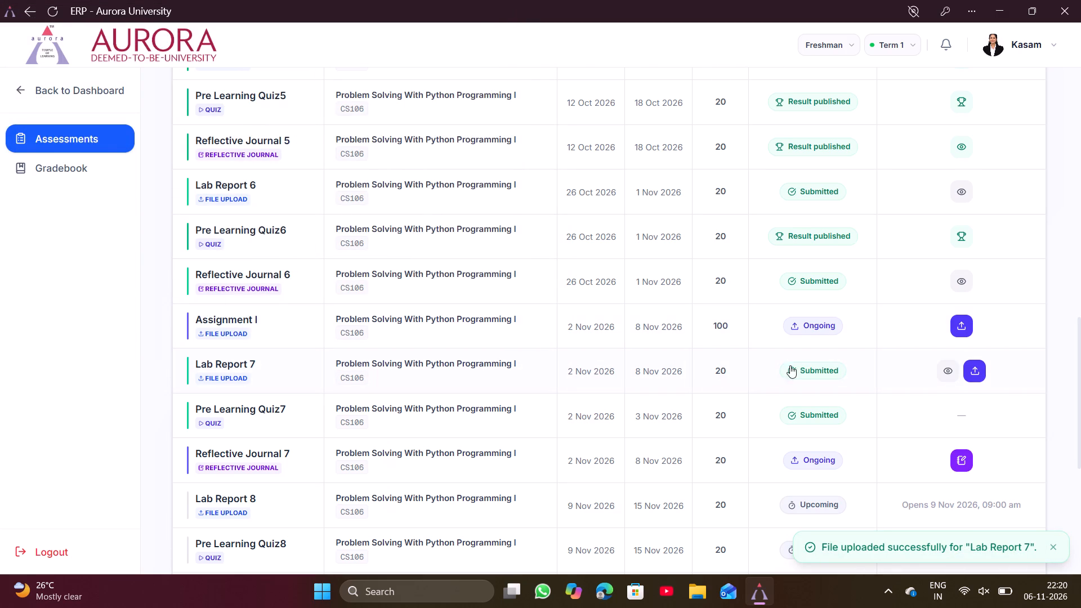
# Open the submitted Lab Report 7 file, check its pages against the intended report, and close it.
pyautogui.click(944, 368)
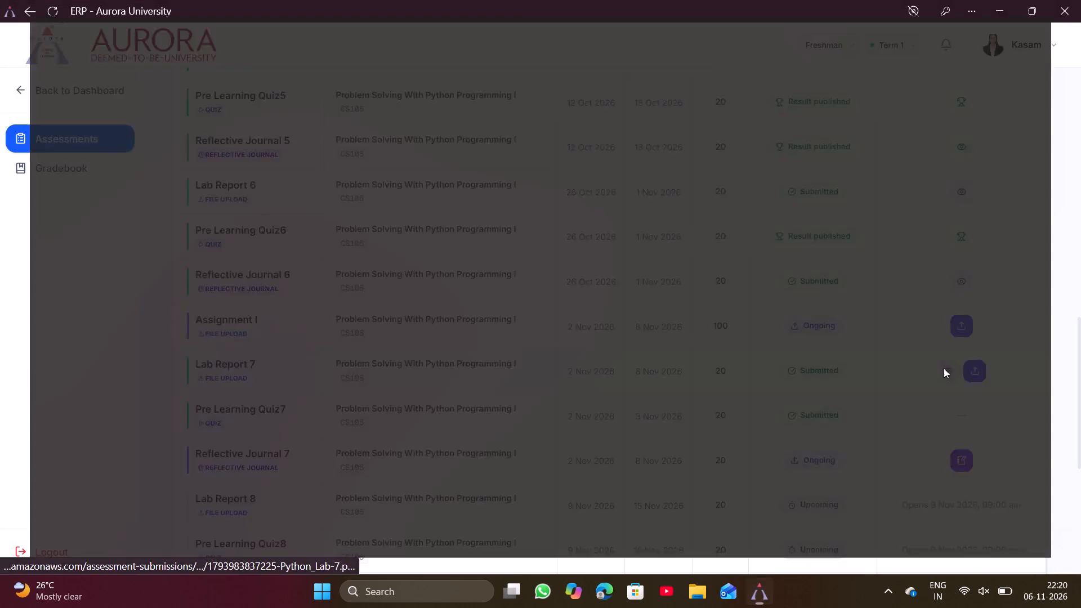
pyautogui.scroll(-5, 411, 356)
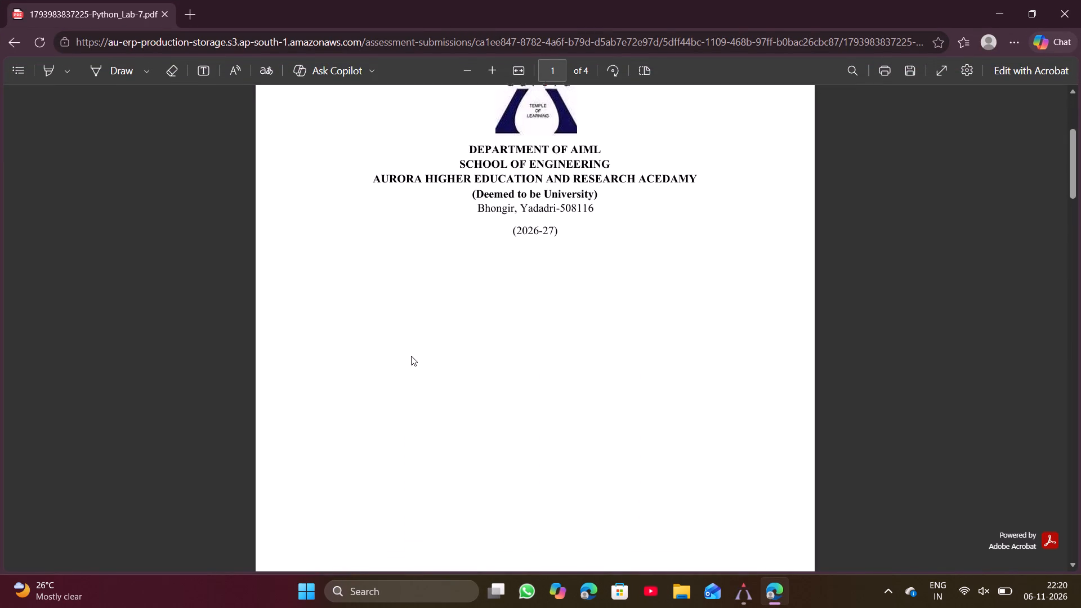
pyautogui.scroll(-5, 411, 356)
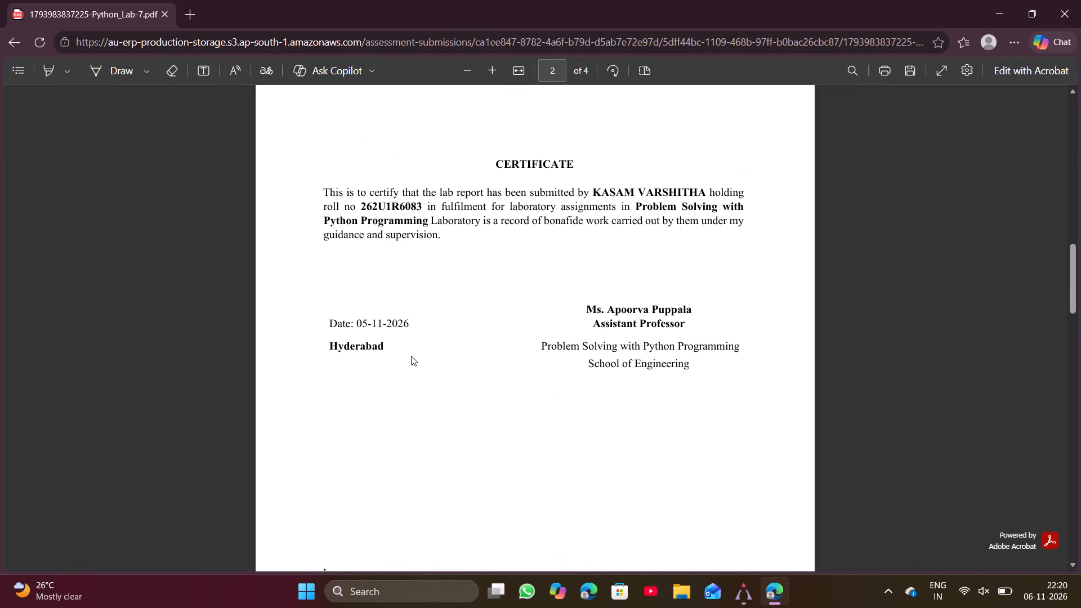
pyautogui.scroll(-5, 508, 312)
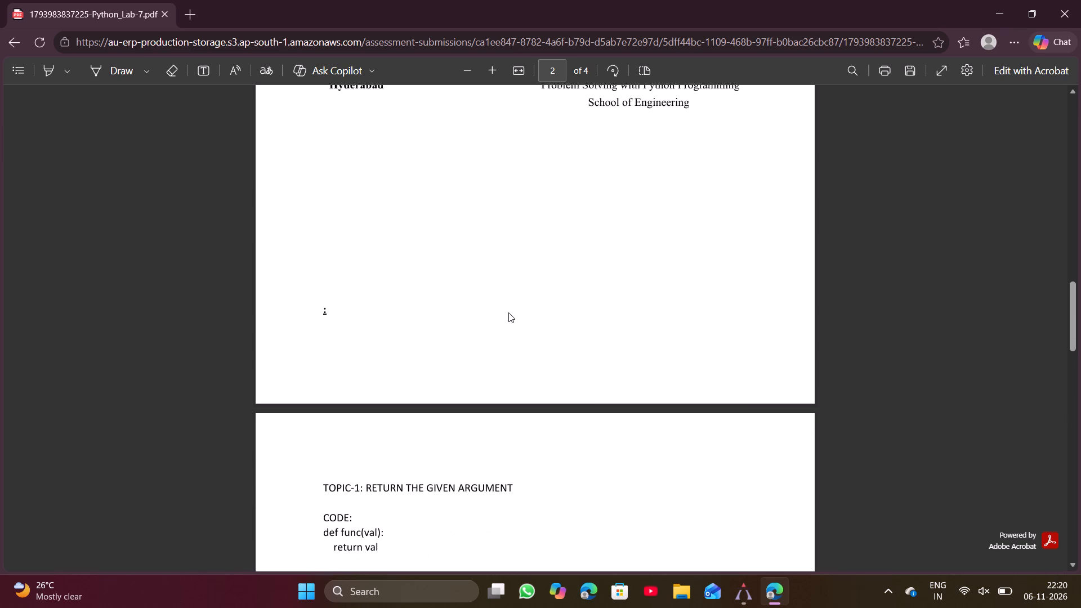
pyautogui.scroll(-11, 512, 301)
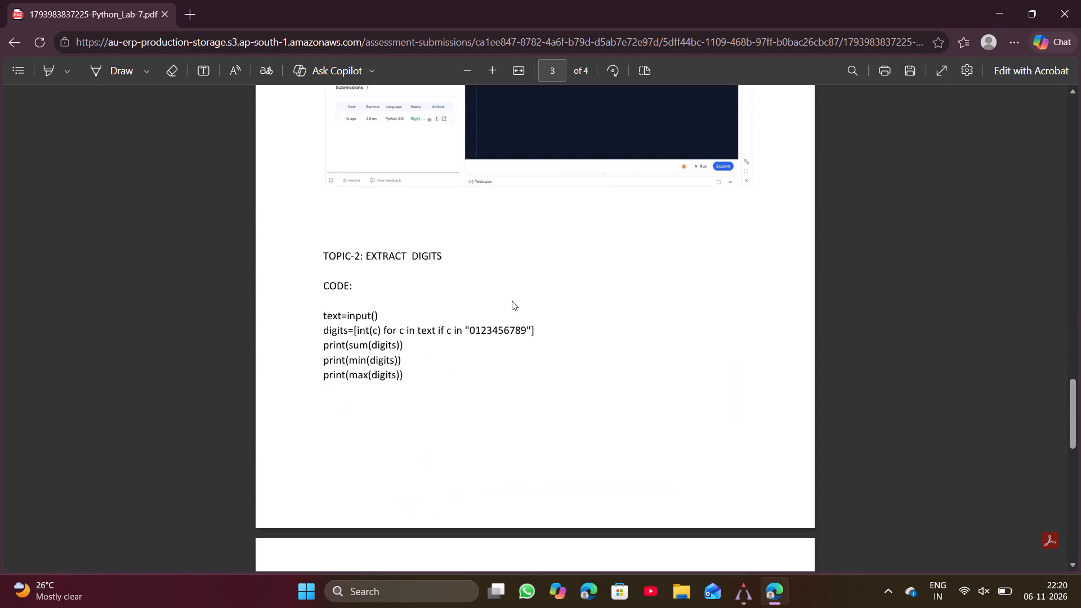
pyautogui.scroll(1, 512, 301)
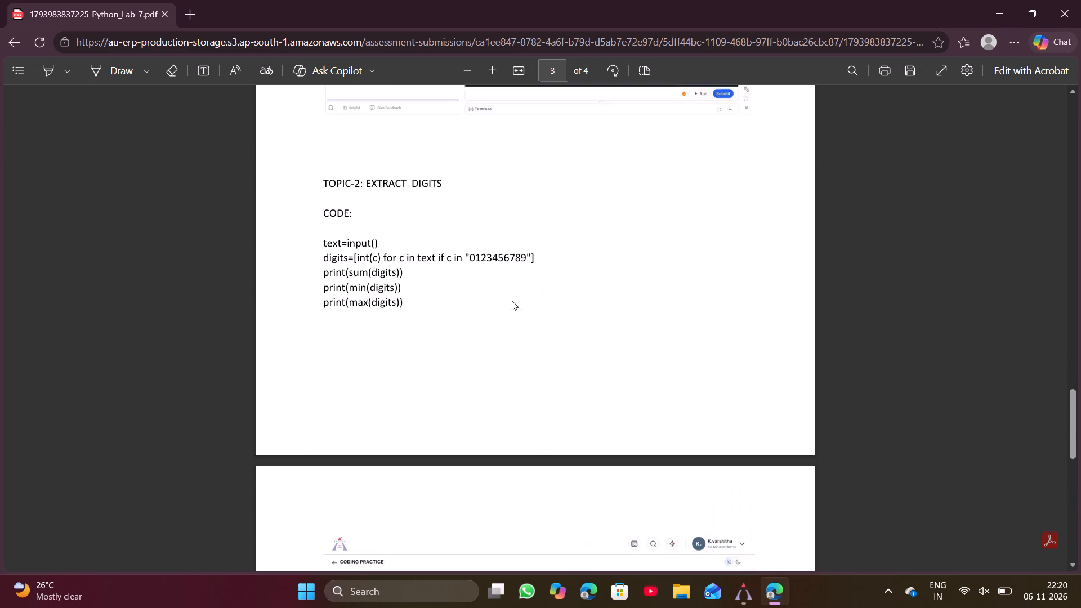
pyautogui.scroll(1, 512, 301)
pyautogui.scroll(-2, 512, 301)
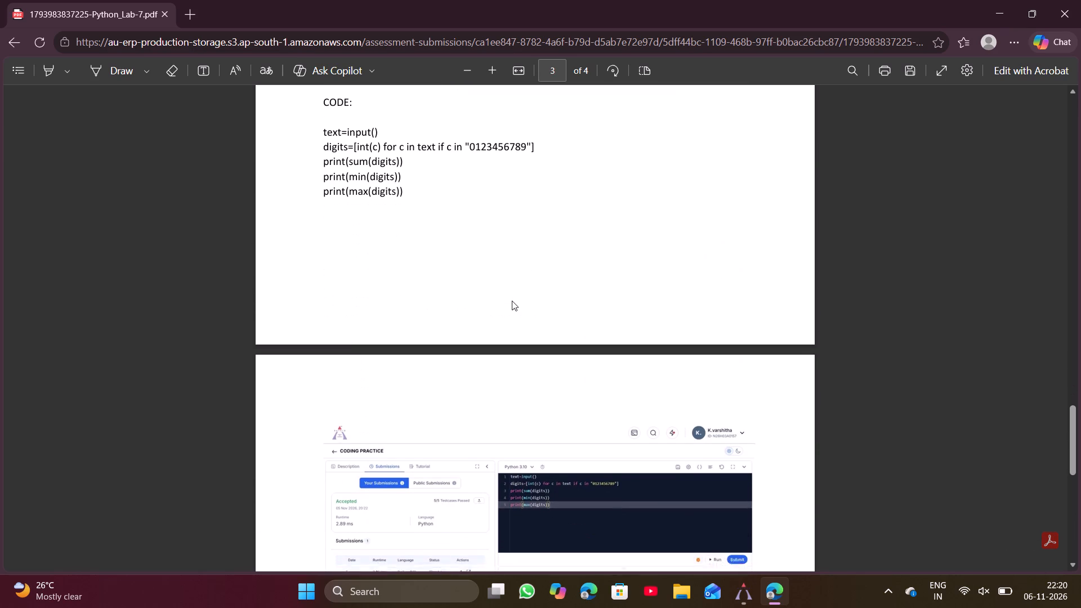
pyautogui.scroll(-2, 512, 301)
pyautogui.click(1080, 0)
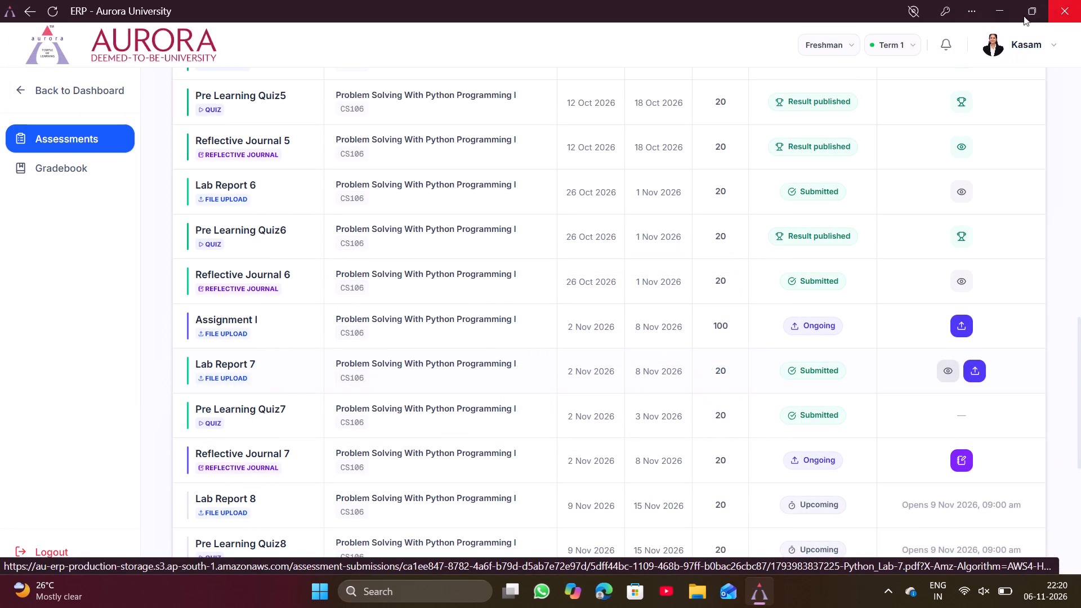
# Return to the beginning of the Python course's assessments list.
pyautogui.scroll(8, 789, 145)
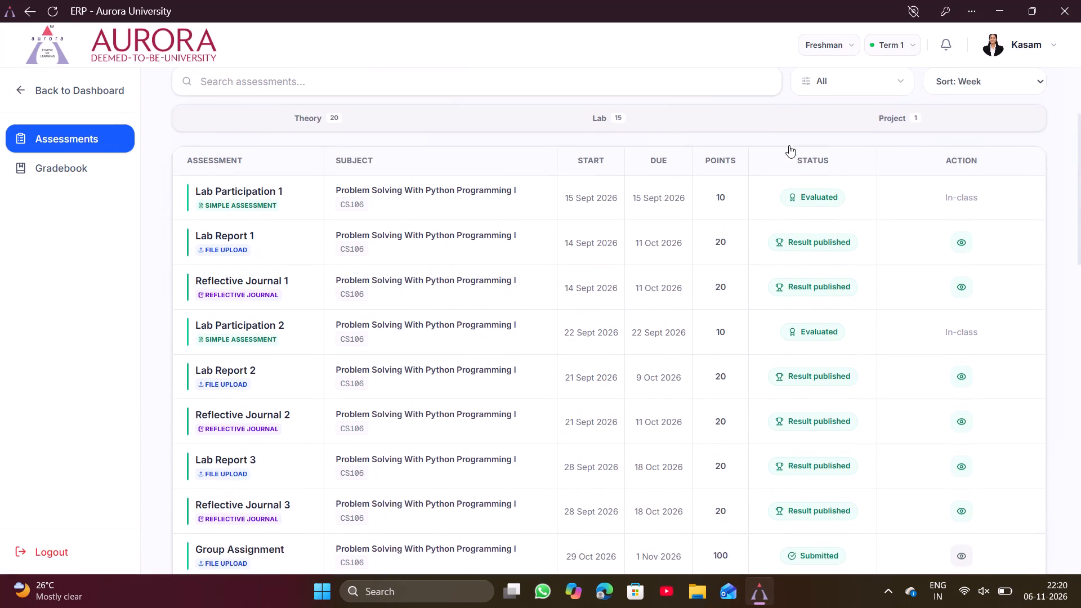